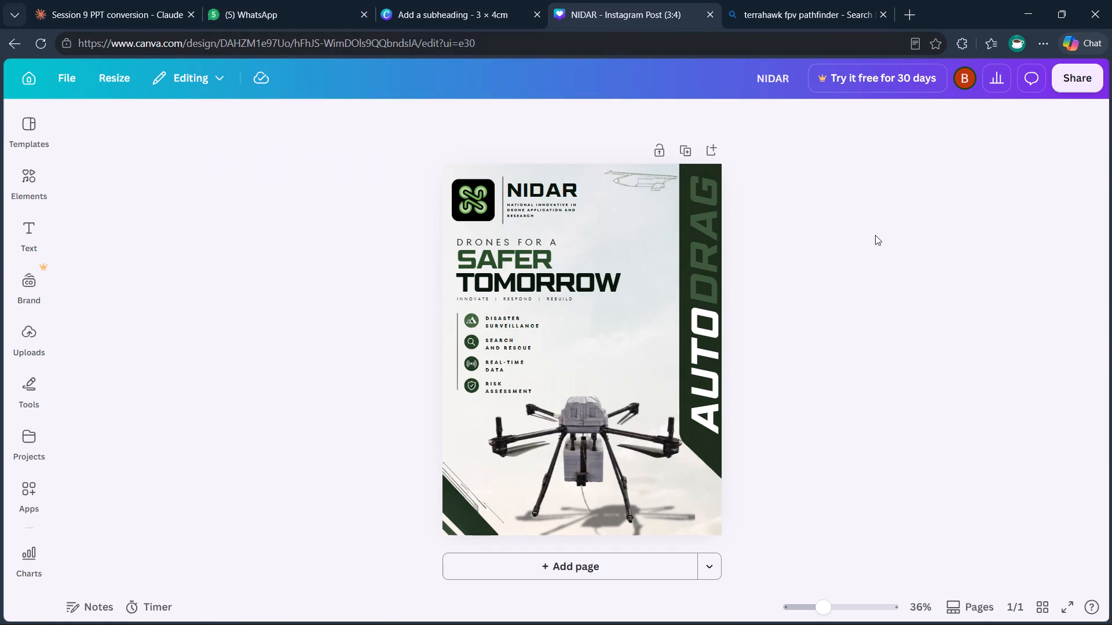
Browse the "terrahawk fpv pathfinder" image results and preview the "Shahed killer" military truck picture, closing the preview when done.
click(809, 0)
scroll(777, 440, down, 6)
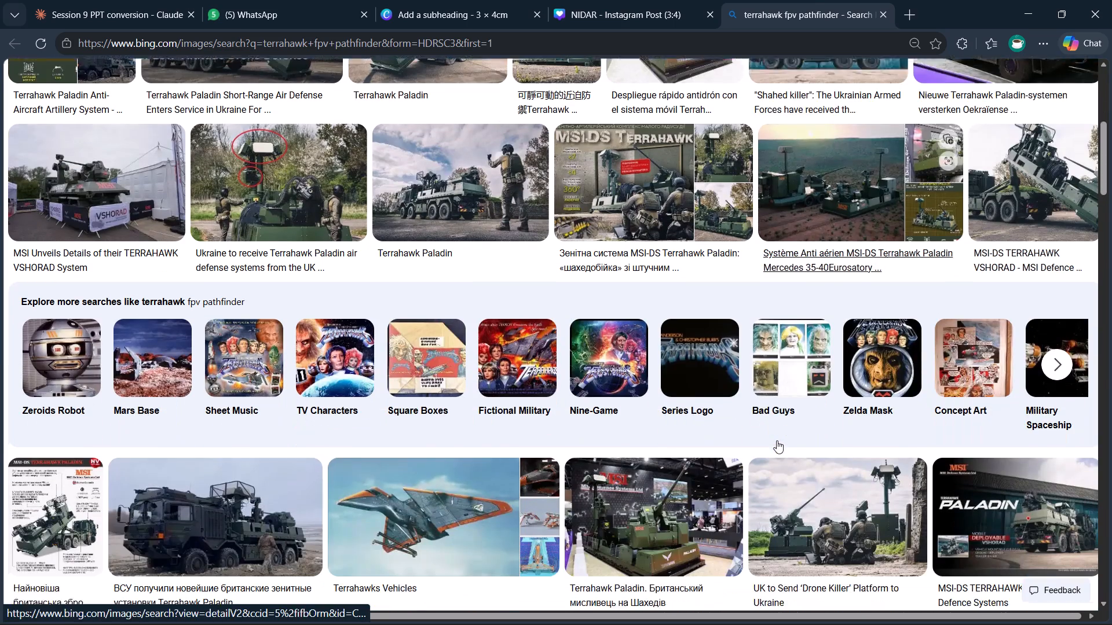
scroll(777, 440, up, 10)
click(778, 440)
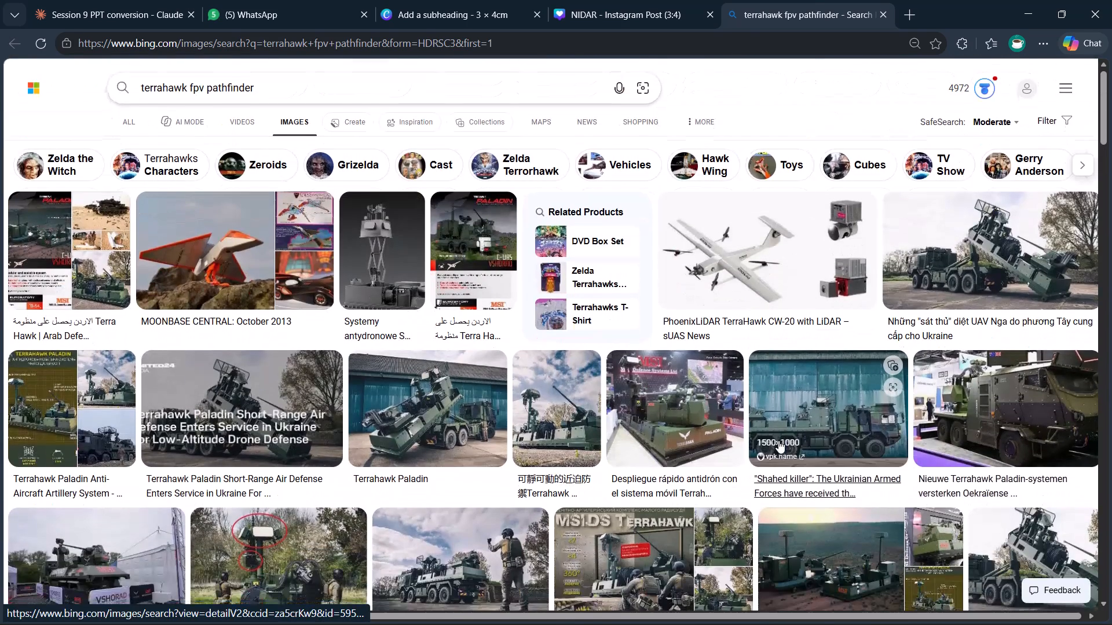
click(778, 440)
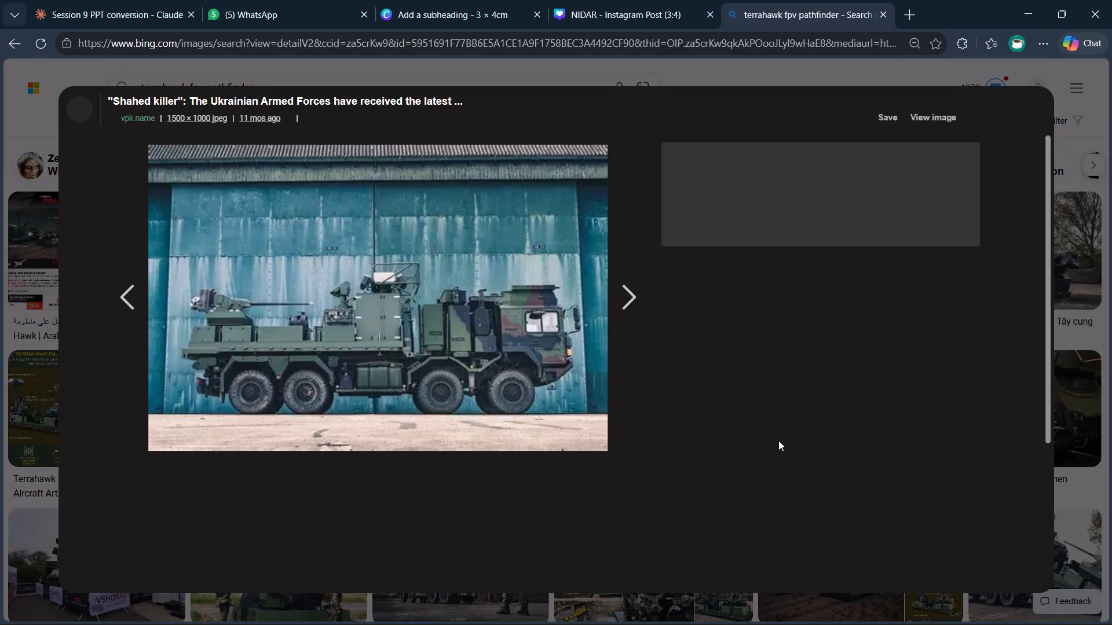
click(778, 440)
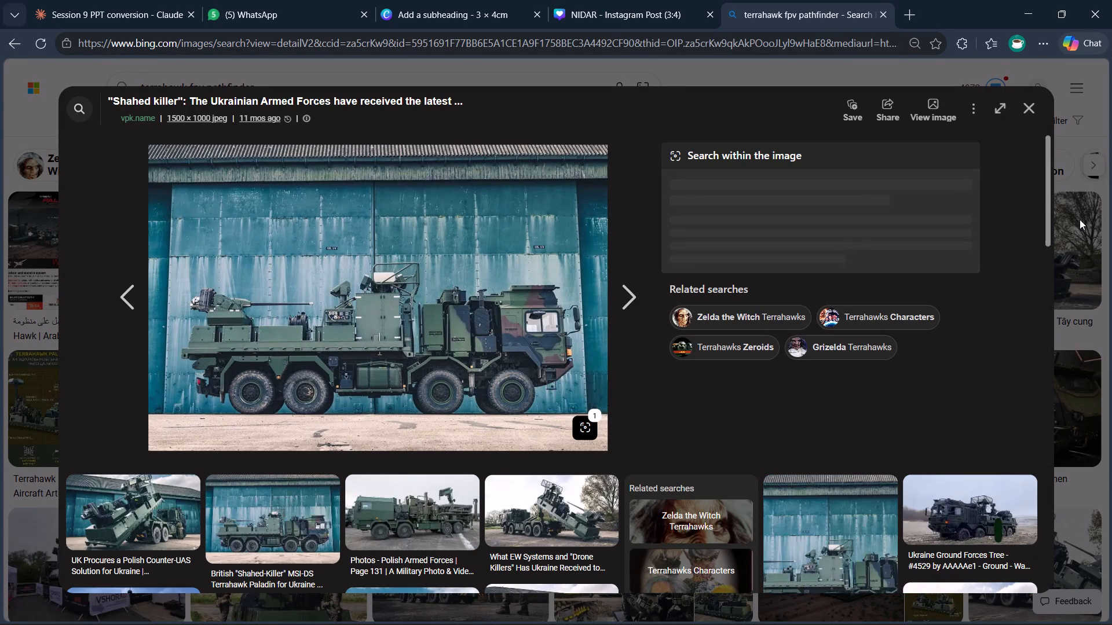
click(994, 60)
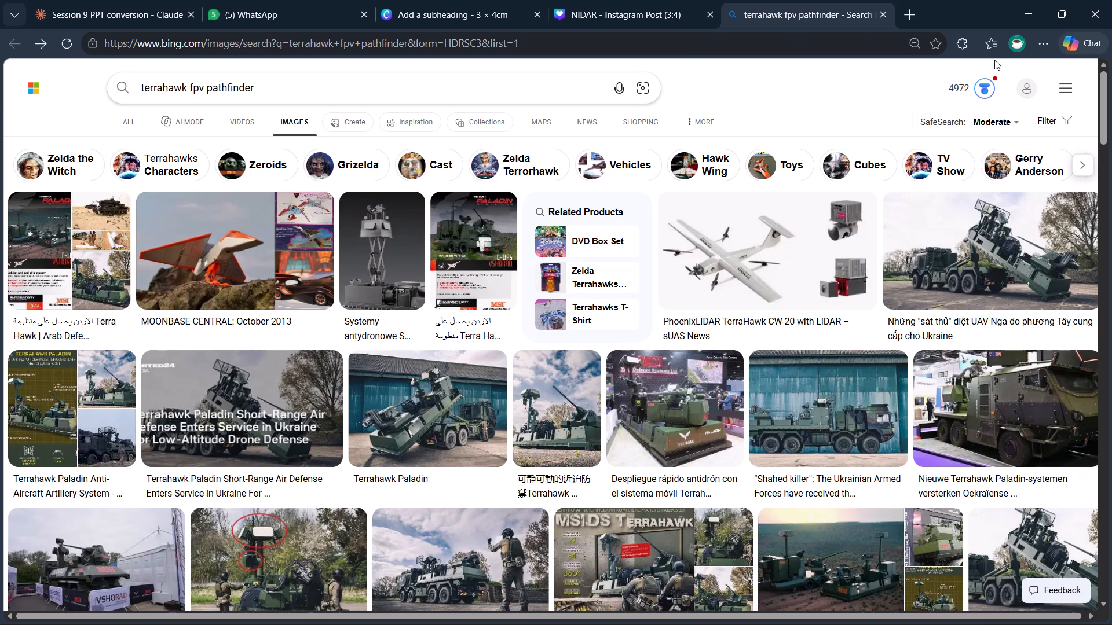
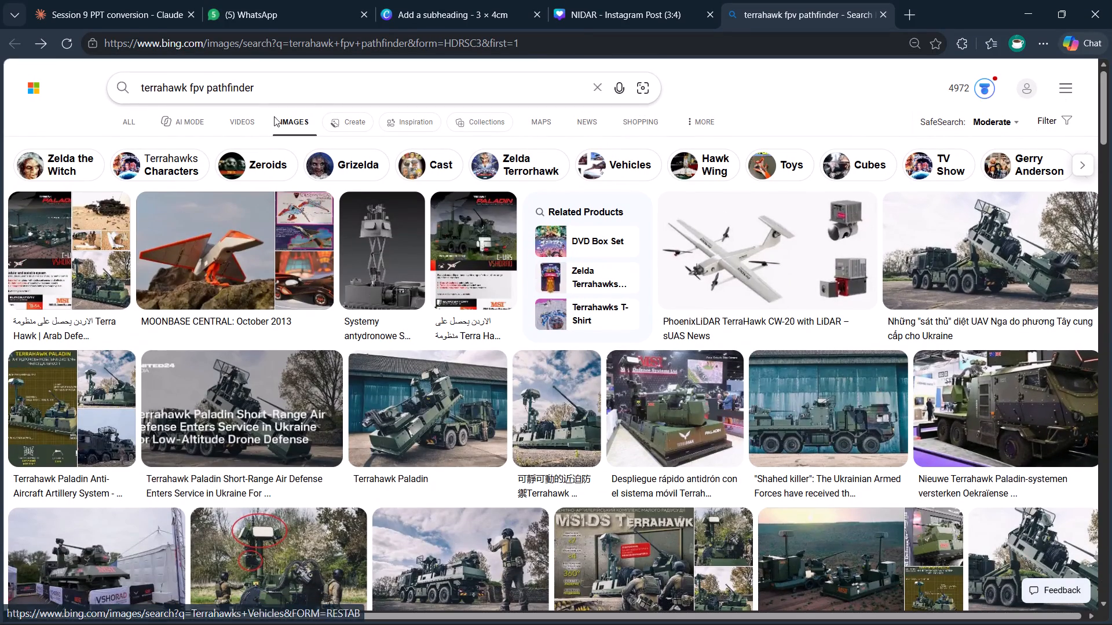
Return to the general web results and search for "terrahawk fpv pathfinder stl".
right_click(137, 124)
click(124, 124)
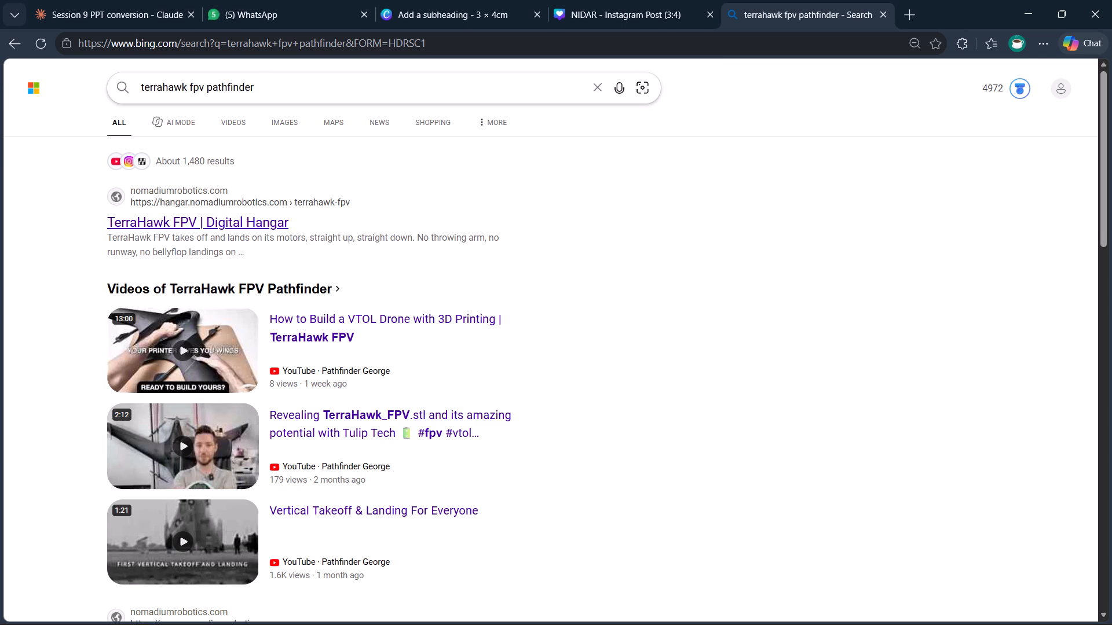
click(261, 93)
key(space)
text(stl)
key(Return)
key(backslash)
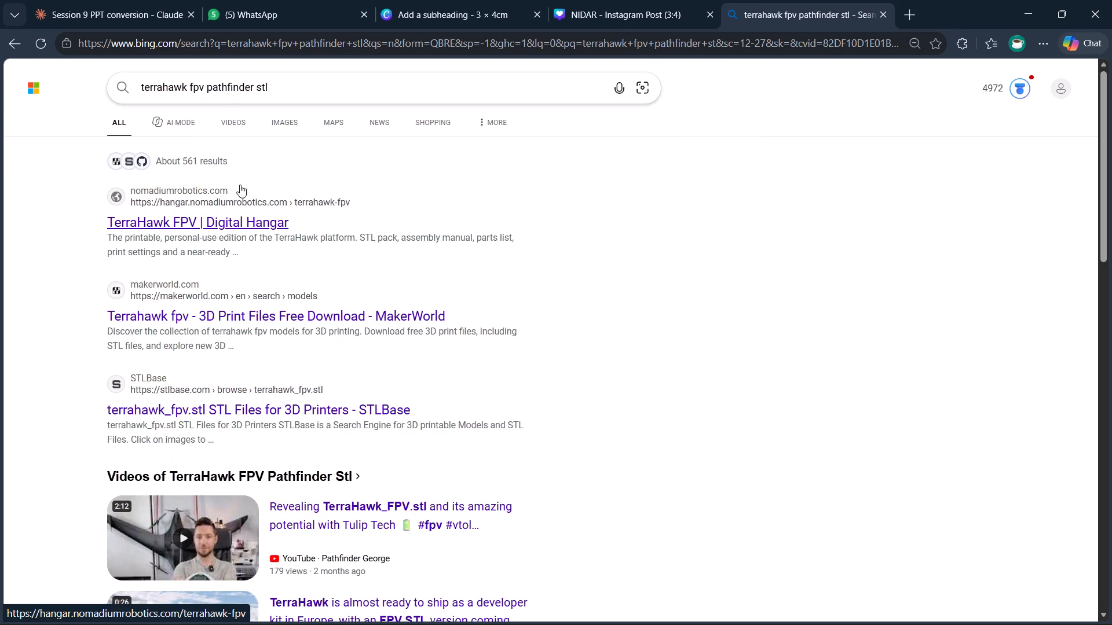
Browse the image results for "terrahawk fpv pathfinder stl" for a matching drone model.
click(283, 123)
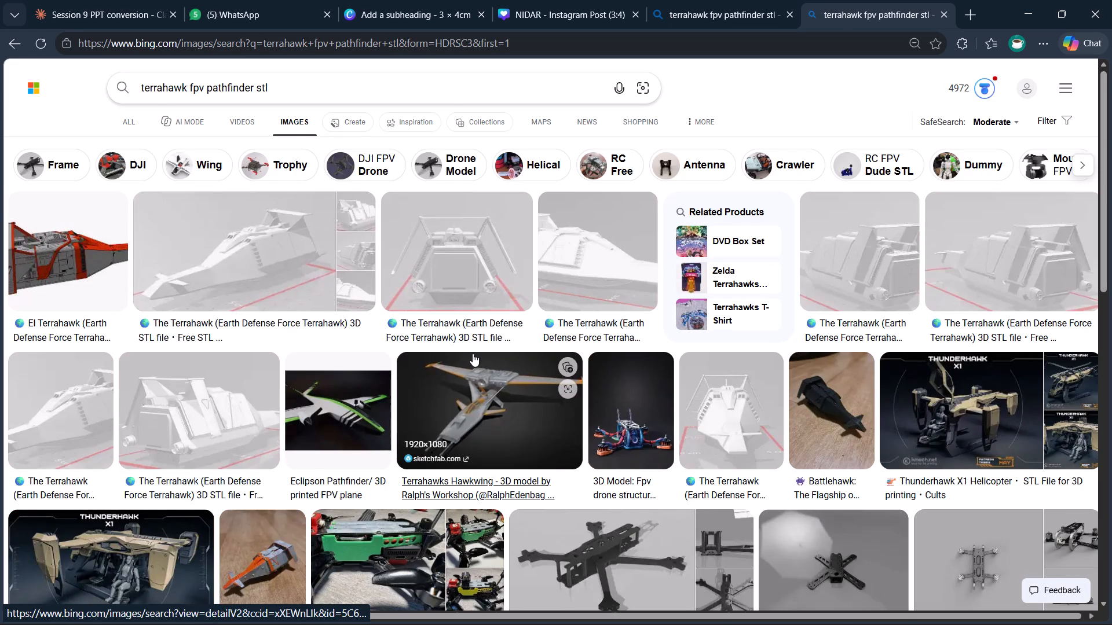
scroll(473, 354, down, 5)
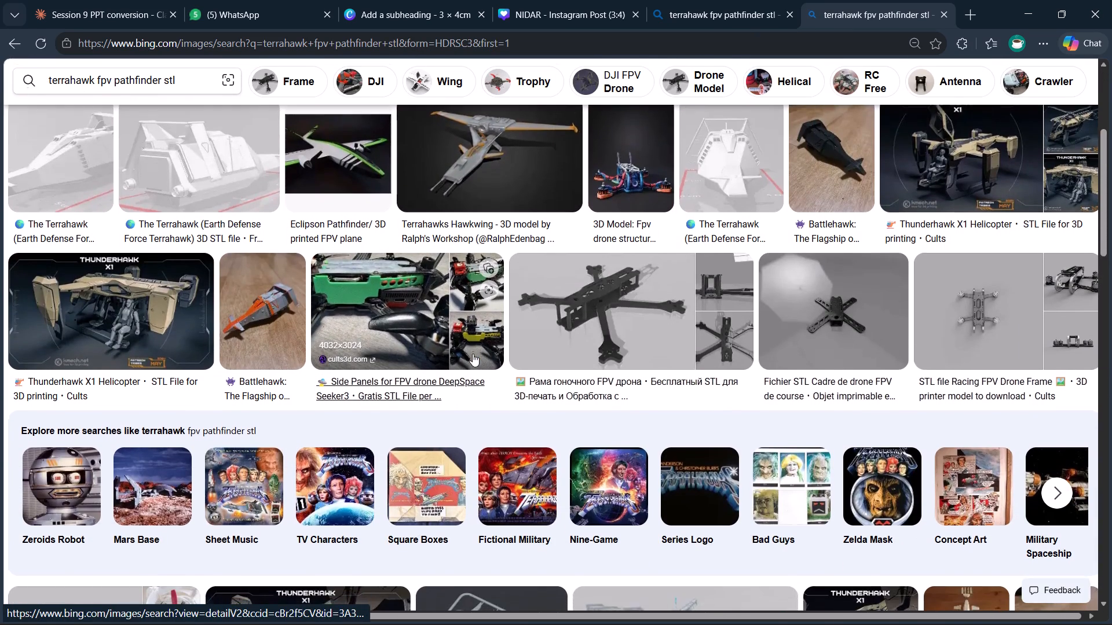
scroll(473, 354, down, 3)
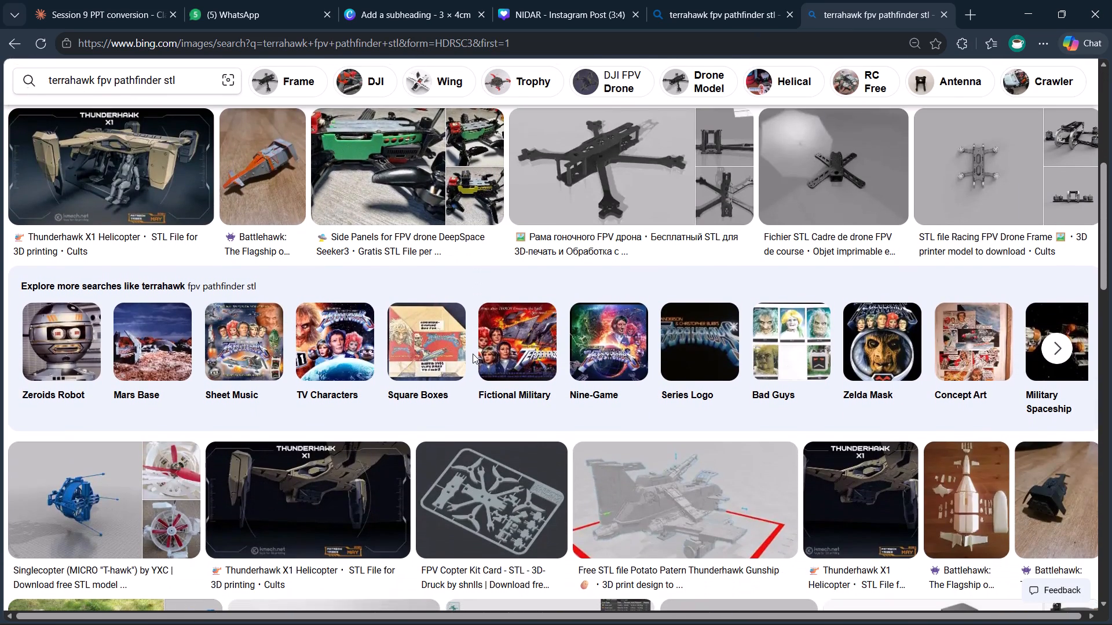
scroll(473, 354, up, 1)
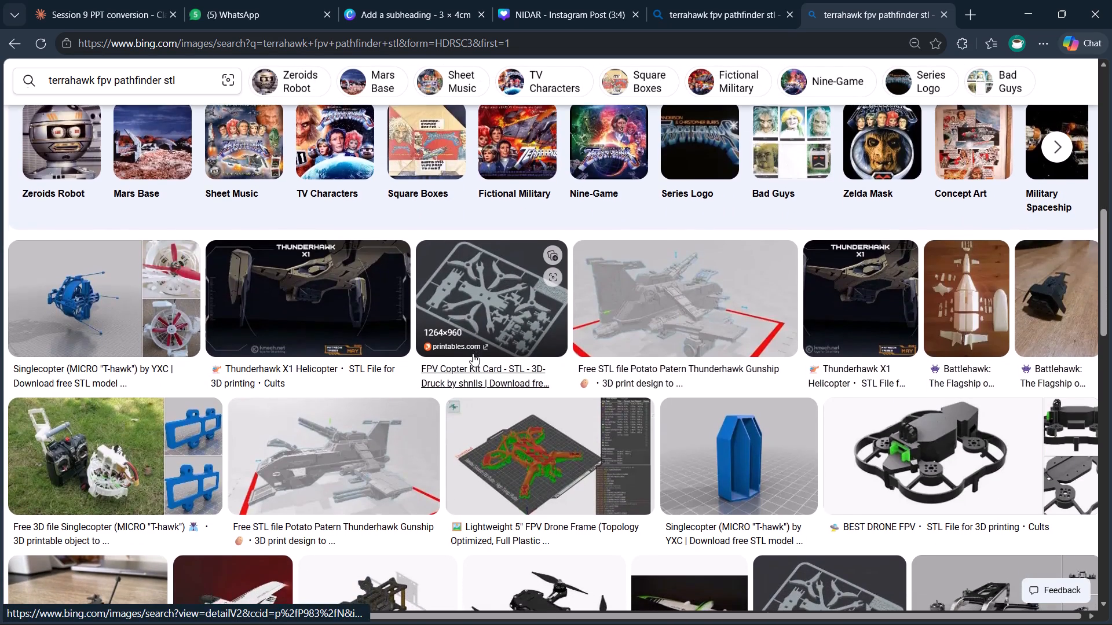
scroll(473, 354, up, 1)
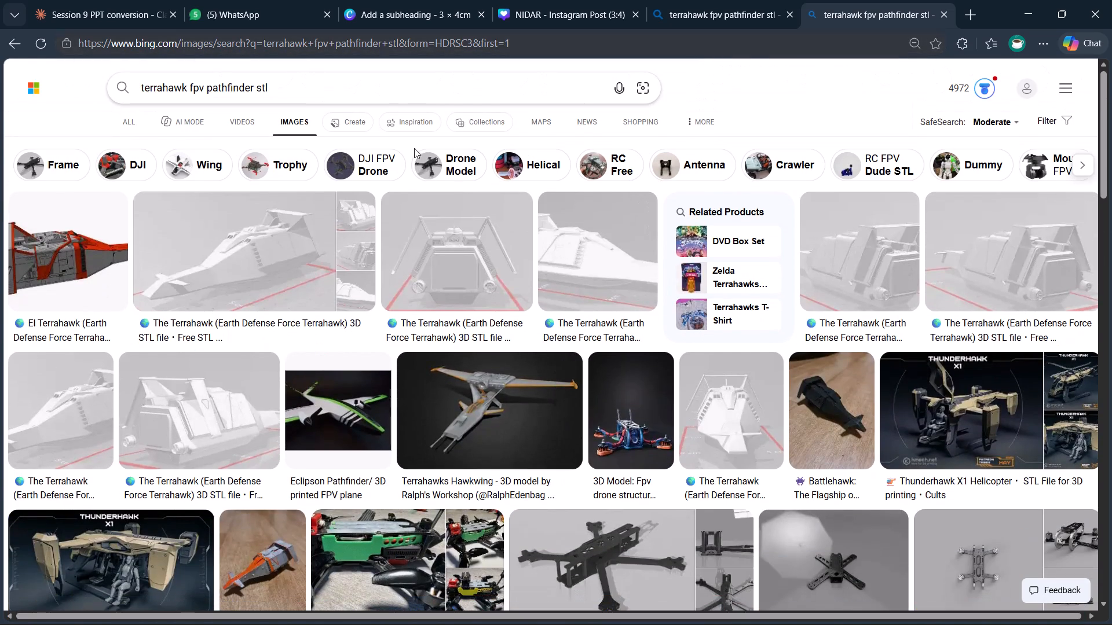
Search the web for "makerworld" and open the MakerWorld home page from the general results.
drag(307, 89, 120, 86)
key(BackSpace)
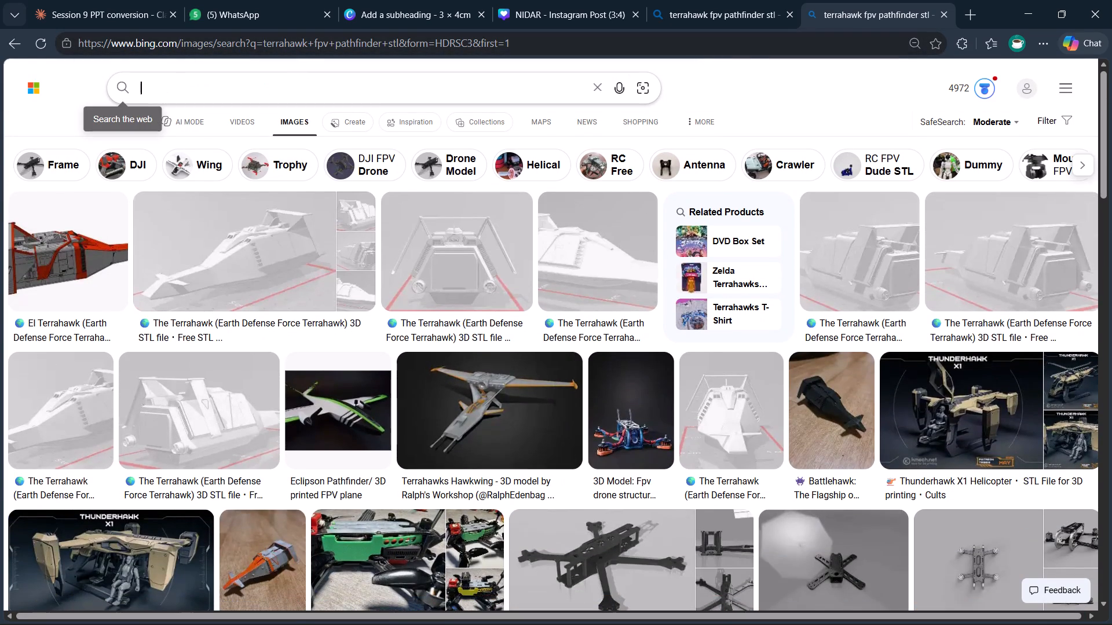
text(makerworld4)
key(BackSpace)
key(Return)
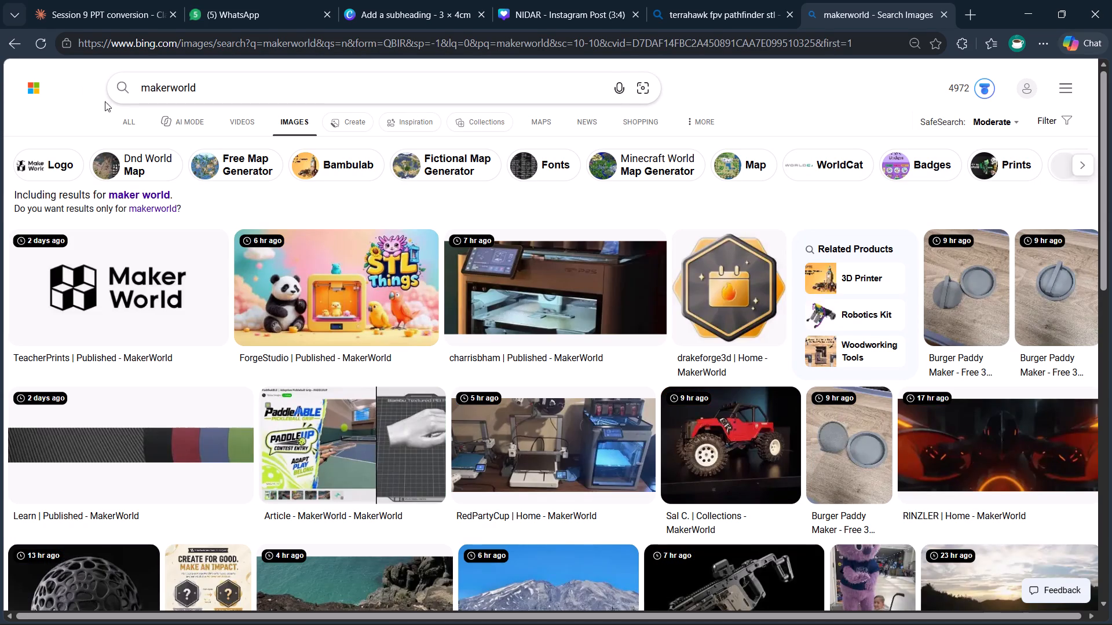
click(116, 119)
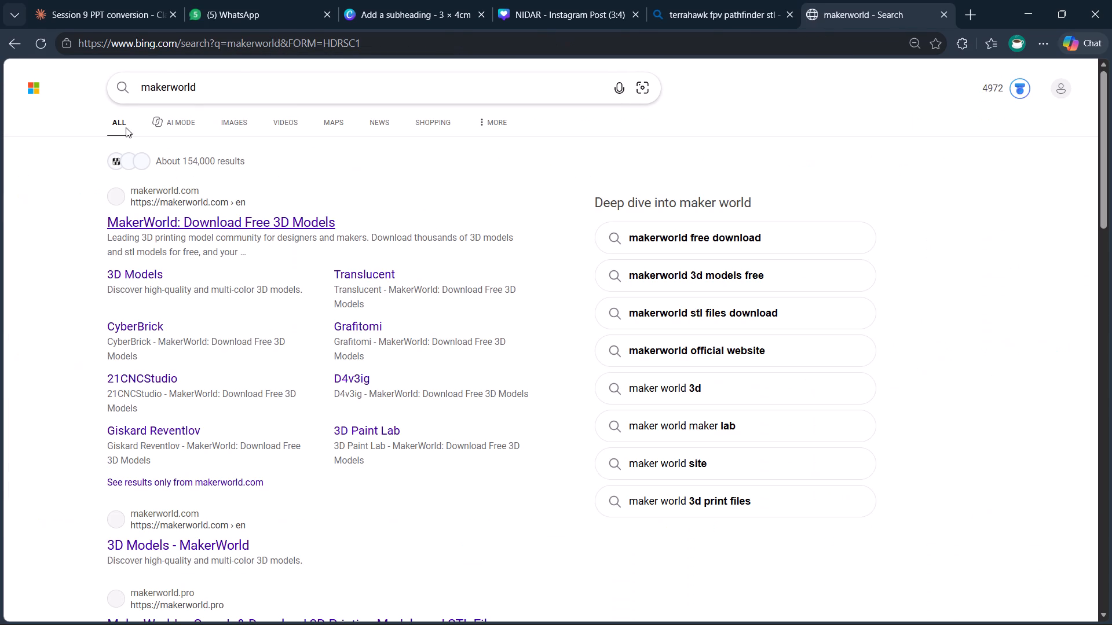
click(225, 219)
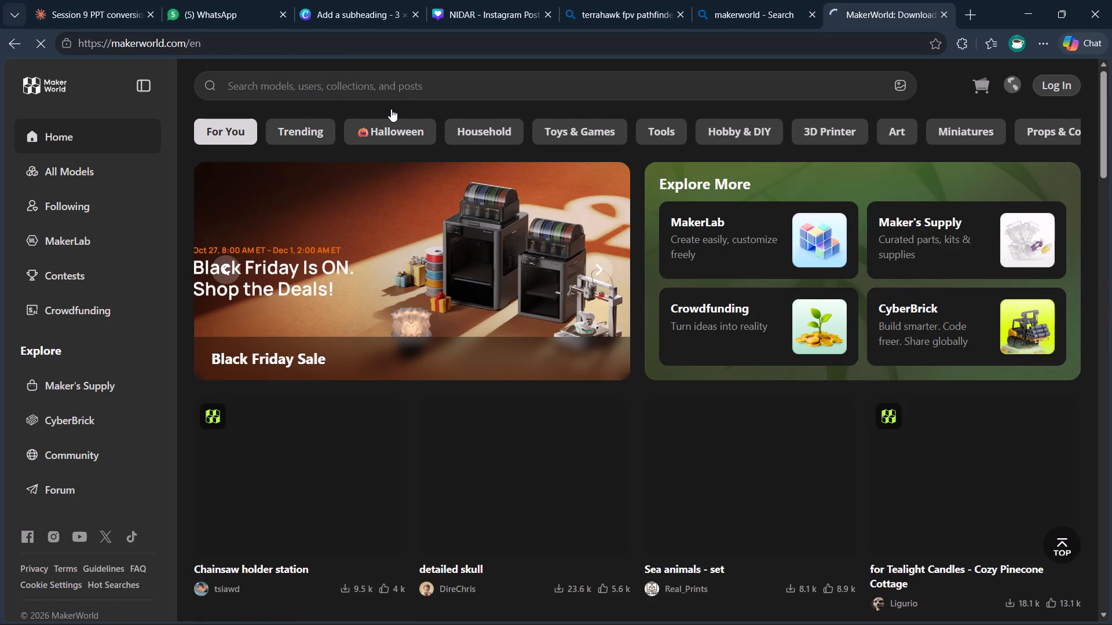
Search MakerWorld for "terrahawk fpv".
click(396, 88)
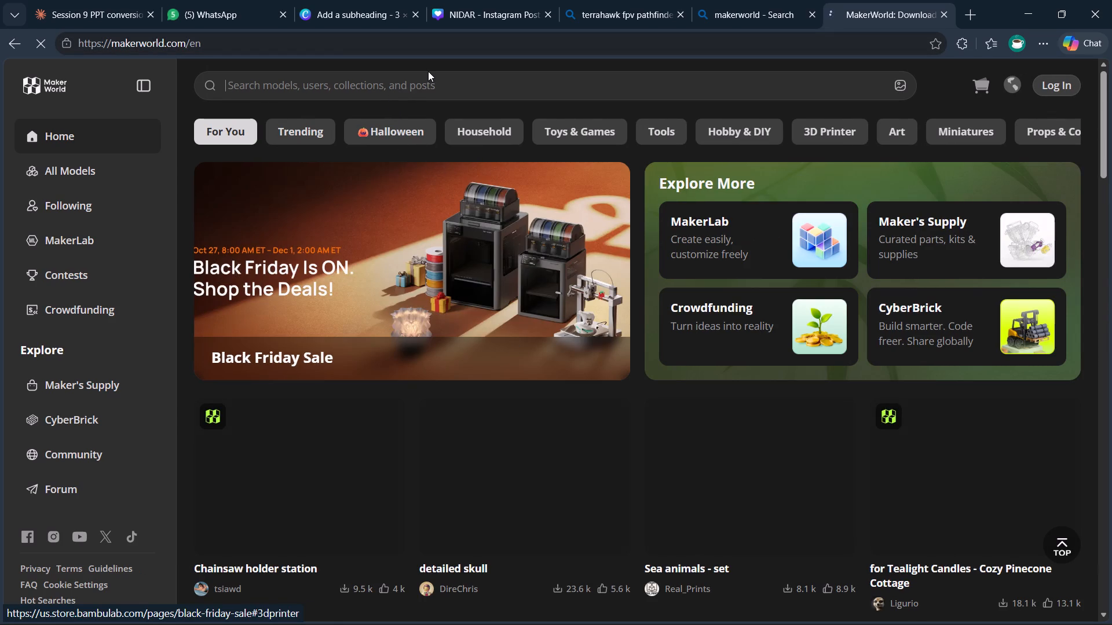
click(428, 71)
text(terr)
click(250, 83)
text(ter)
key(BackSpace)
key(BackSpace)
key(BackSpace)
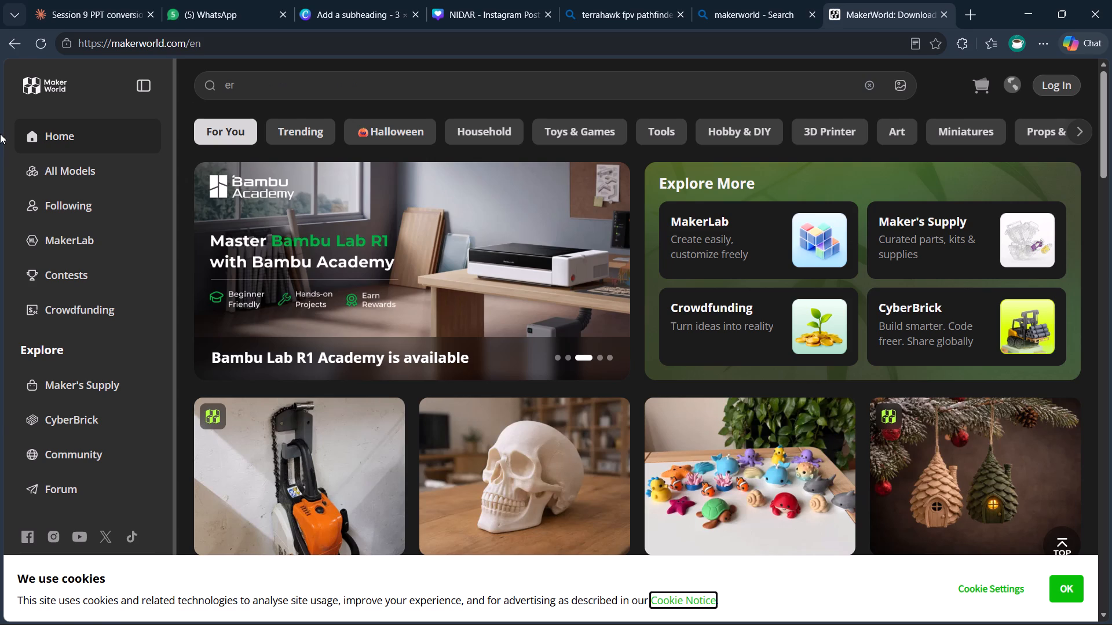
click(243, 86)
key(BackSpace)
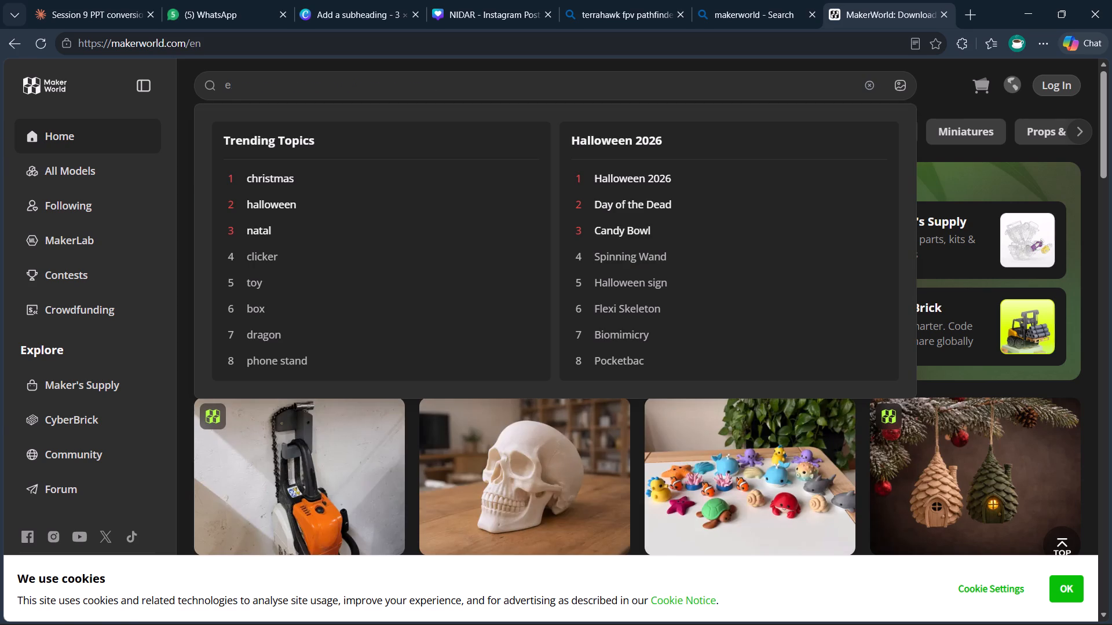
key(BackSpace)
text(terrahw)
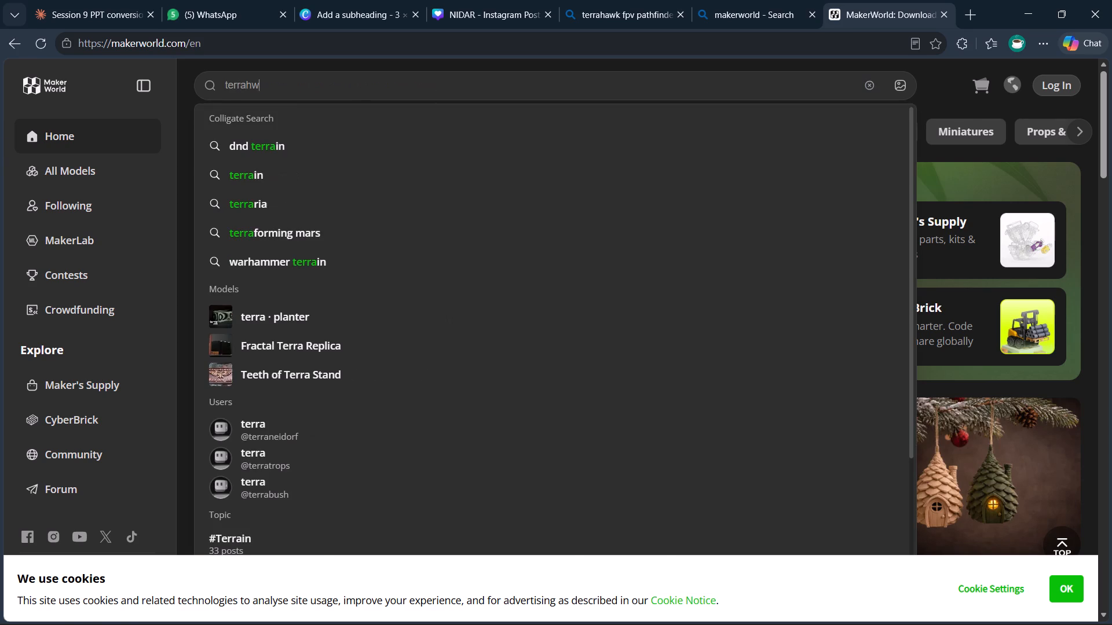
key(BackSpace)
text(awk)
key(space)
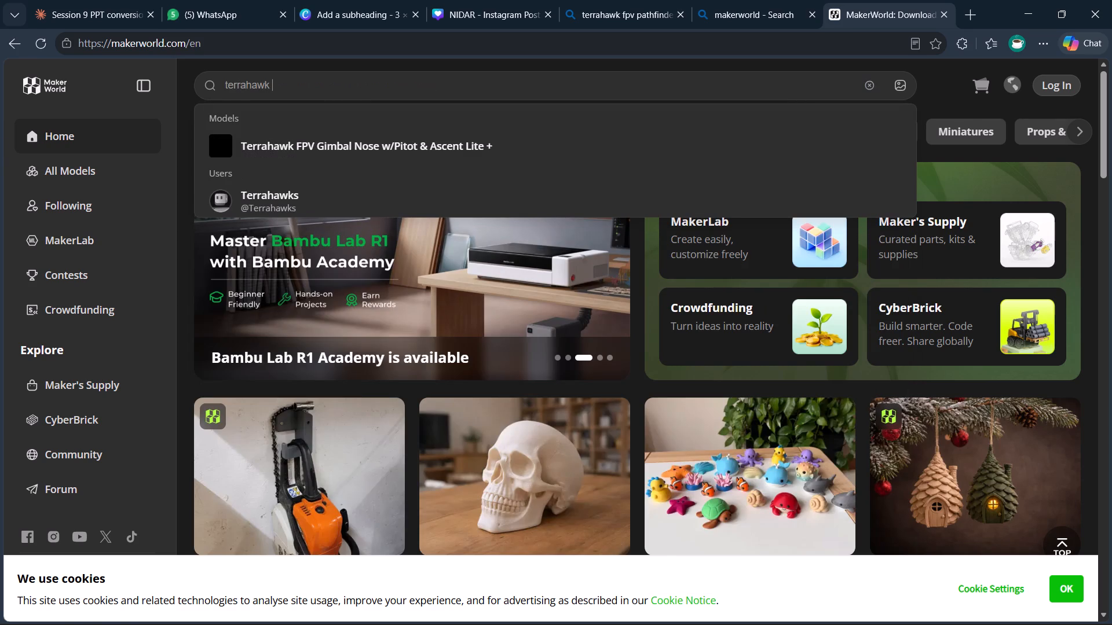
text(fpv)
key(Return)
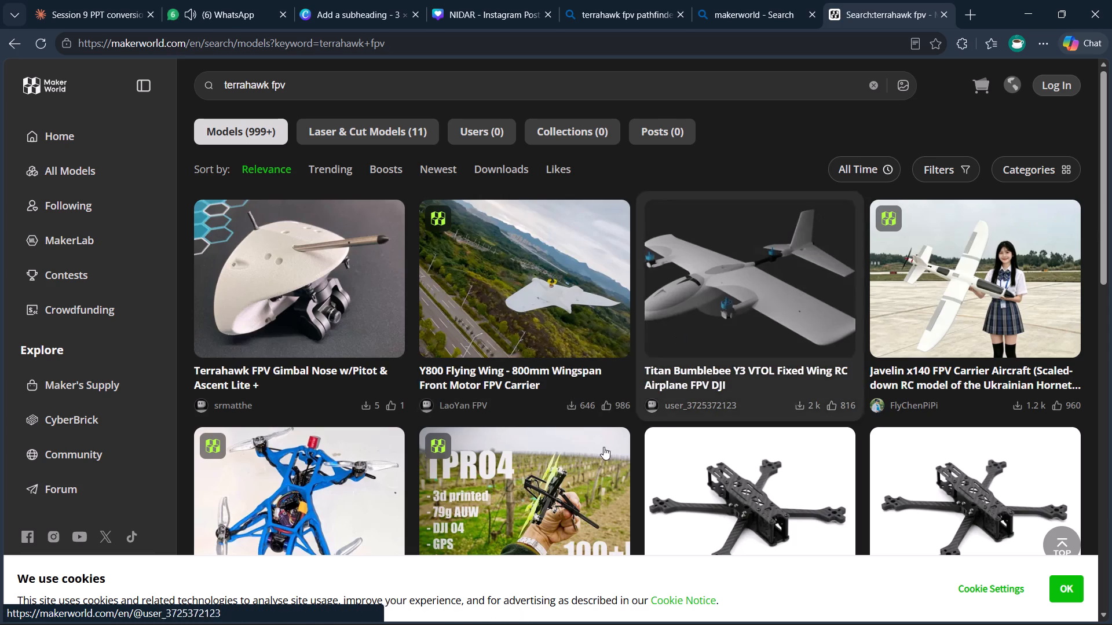
Look through the "terrahawk fpv" model results on MakerWorld for a suitable aircraft.
scroll(739, 339, down, 6)
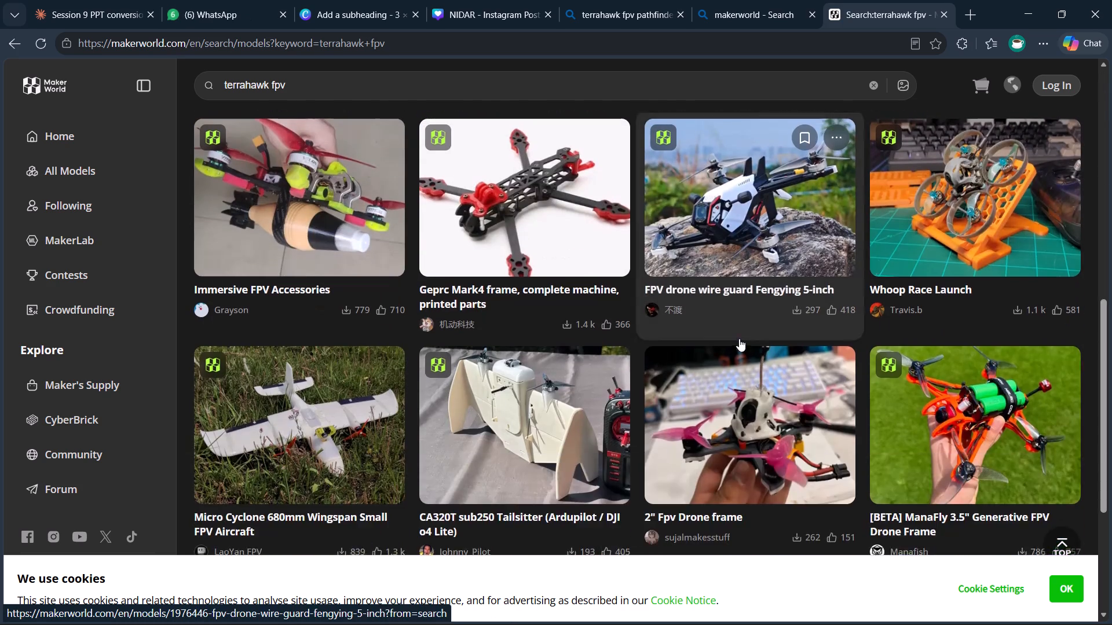
scroll(739, 339, down, 5)
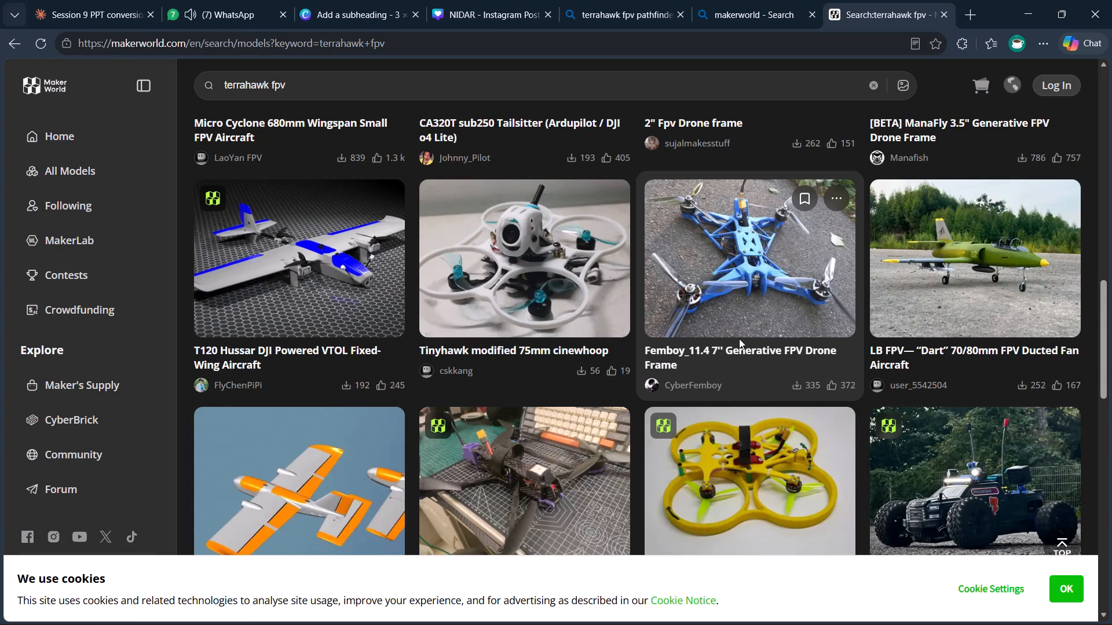
scroll(739, 339, down, 5)
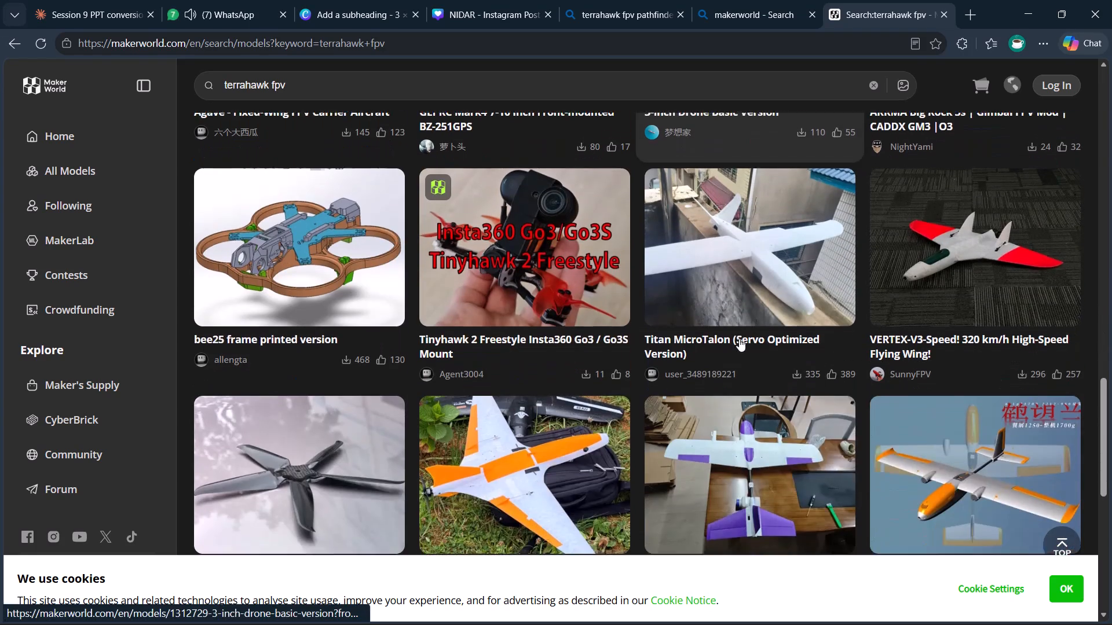
Open the Titan MicroTalon (Servo Optimized Version) model and examine its photos, print files and description.
triple_click(739, 339)
double_click(739, 339)
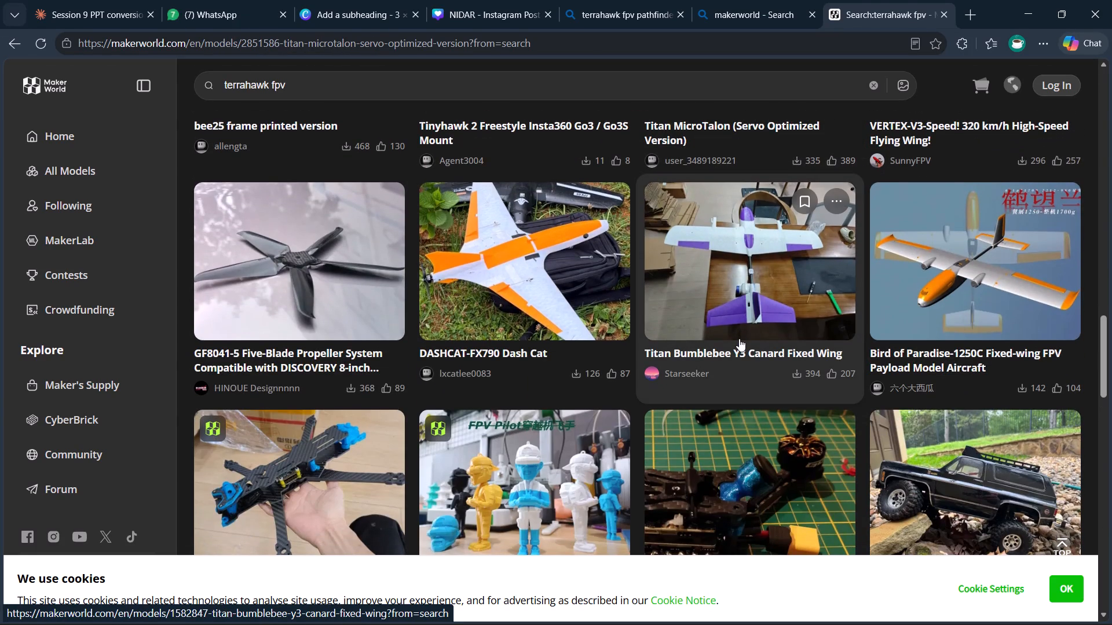
scroll(739, 339, down, 3)
scroll(739, 339, up, 2)
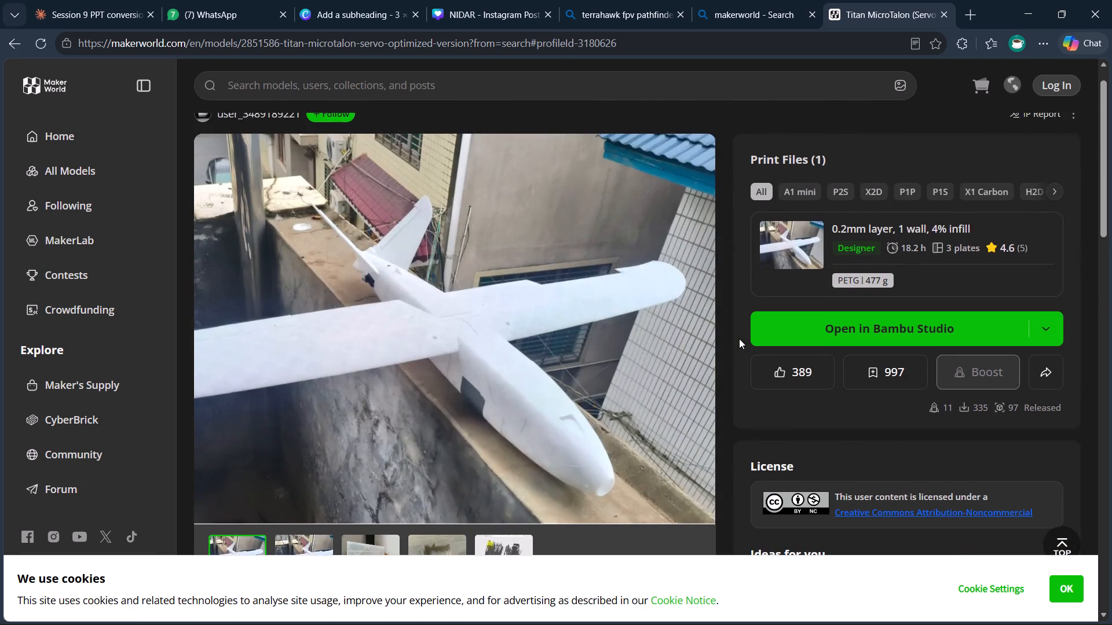
scroll(739, 339, down, 5)
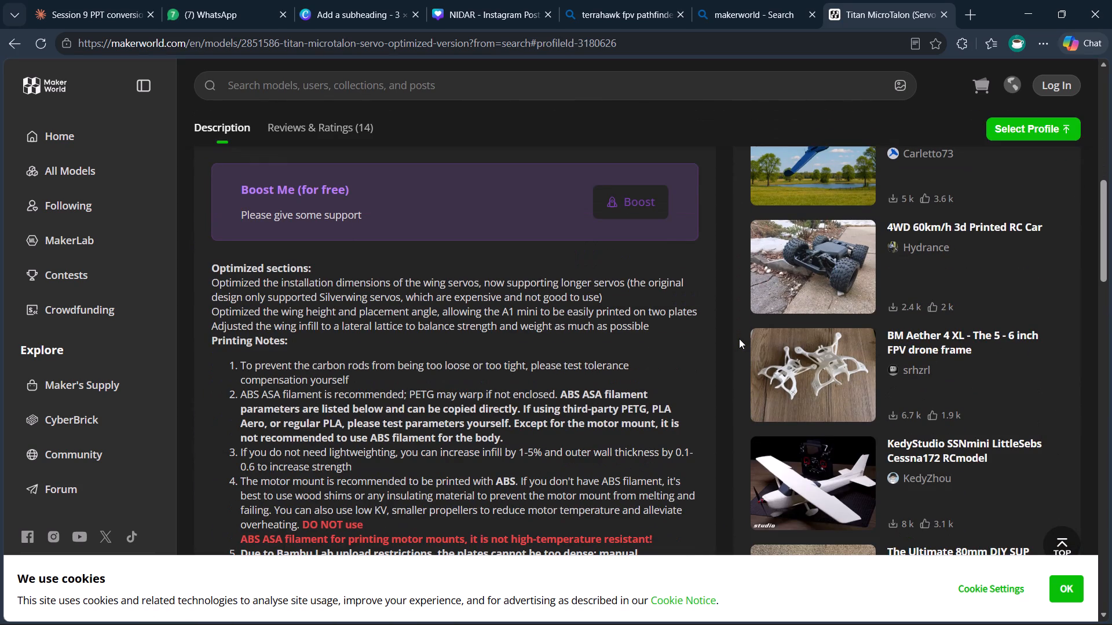
scroll(739, 339, down, 1)
scroll(739, 339, right, 1)
scroll(739, 339, up, 4)
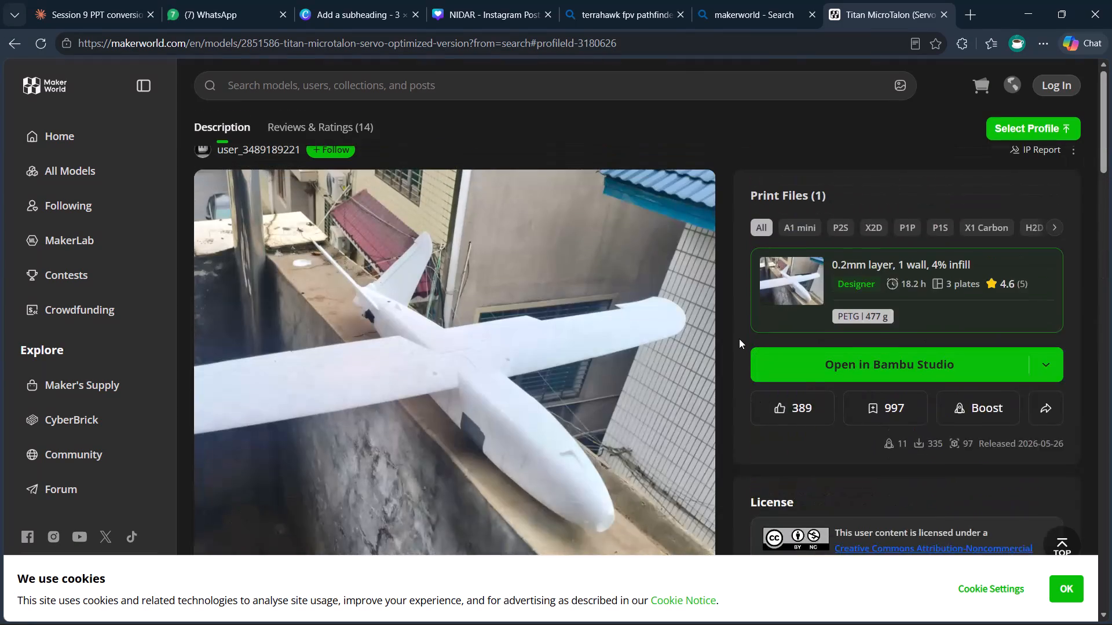
scroll(739, 339, up, 9)
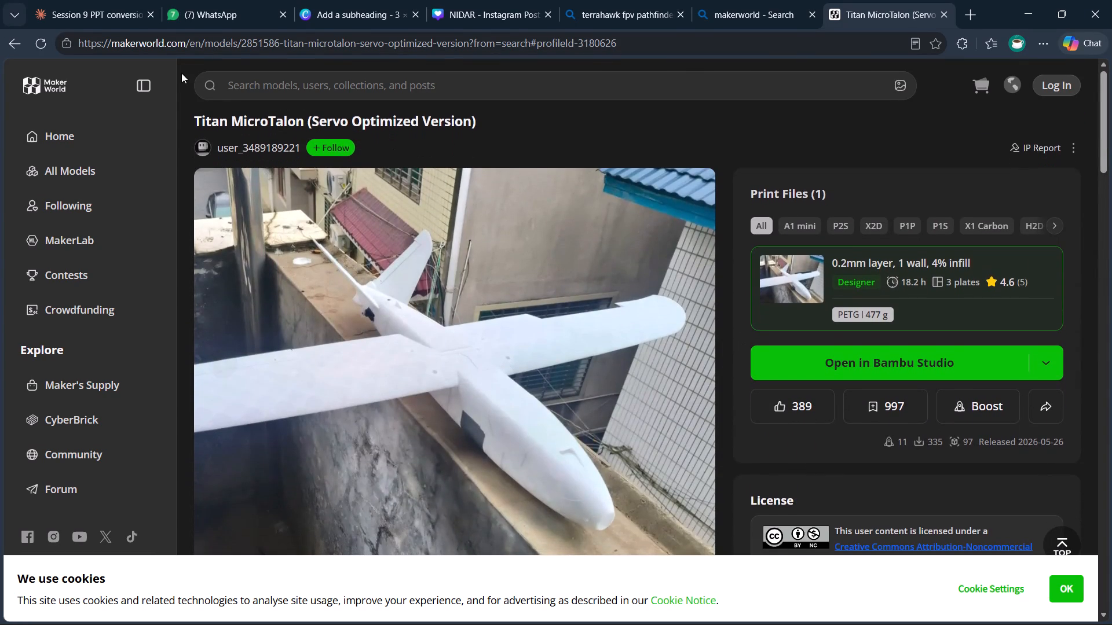
Return to the "terrahawk fpv" results and look over the models back at the start of the list.
click(5, 44)
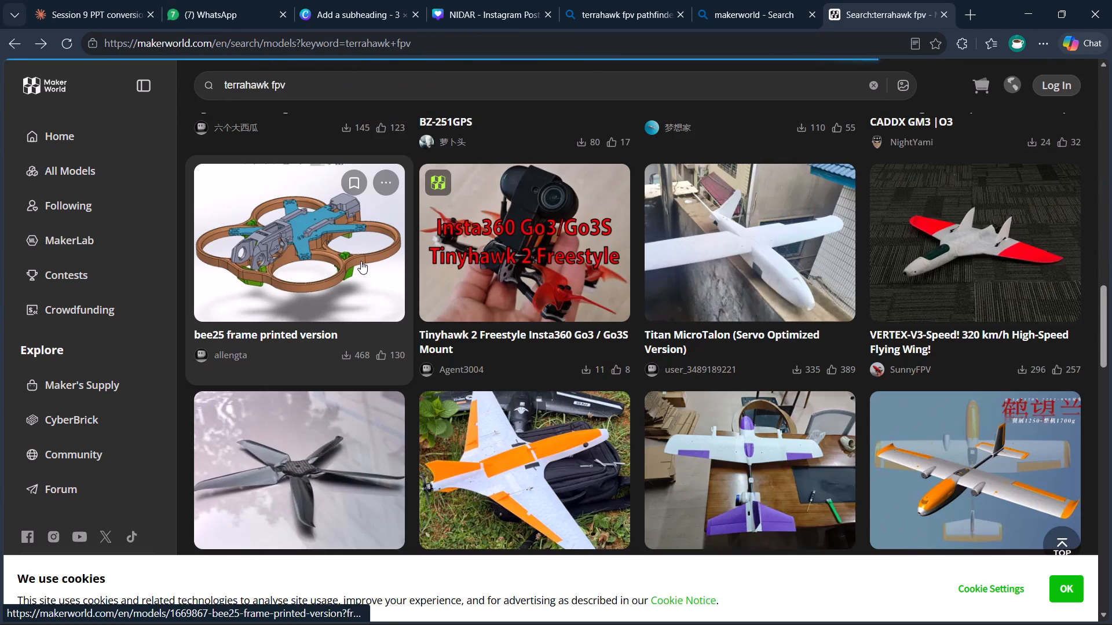
scroll(586, 177, right, 1)
scroll(671, 271, up, 11)
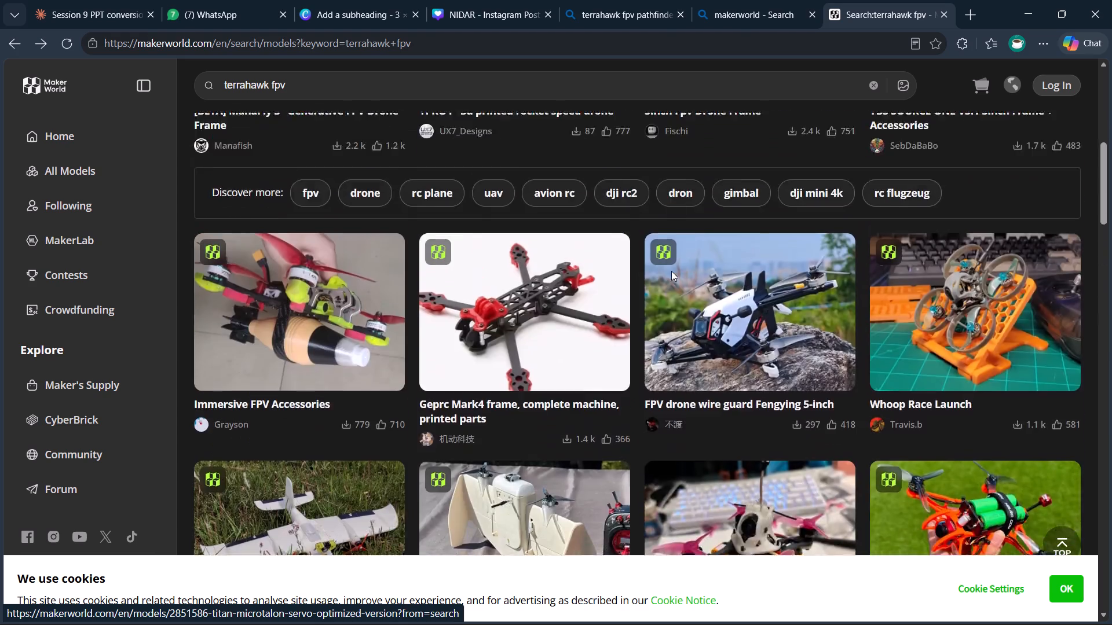
scroll(671, 271, up, 8)
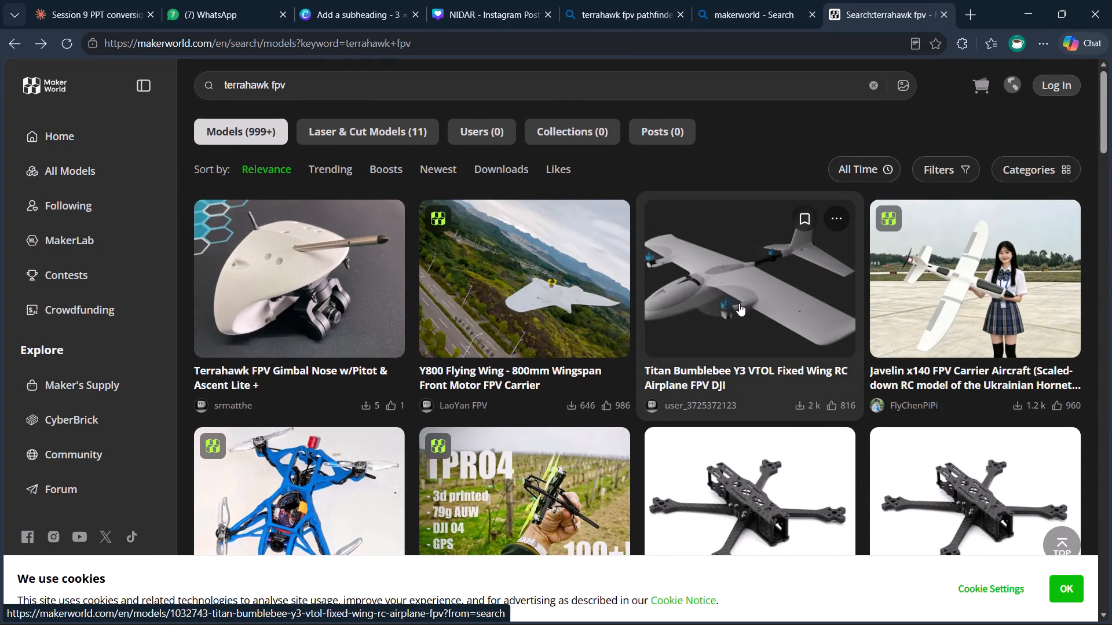
scroll(739, 303, down, 2)
scroll(739, 303, up, 4)
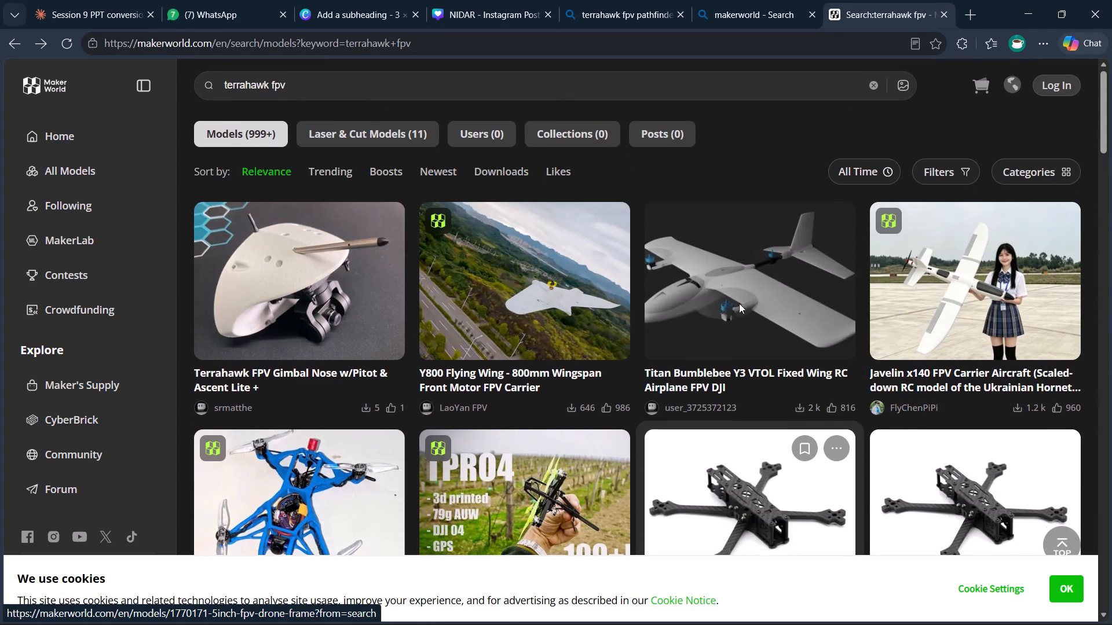
Extend the MakerWorld model search to "terrahawk fpv pathfinder".
click(375, 73)
click(338, 79)
key(space)
text(pathdin)
key(BackSpace)
key(BackSpace)
key(BackSpace)
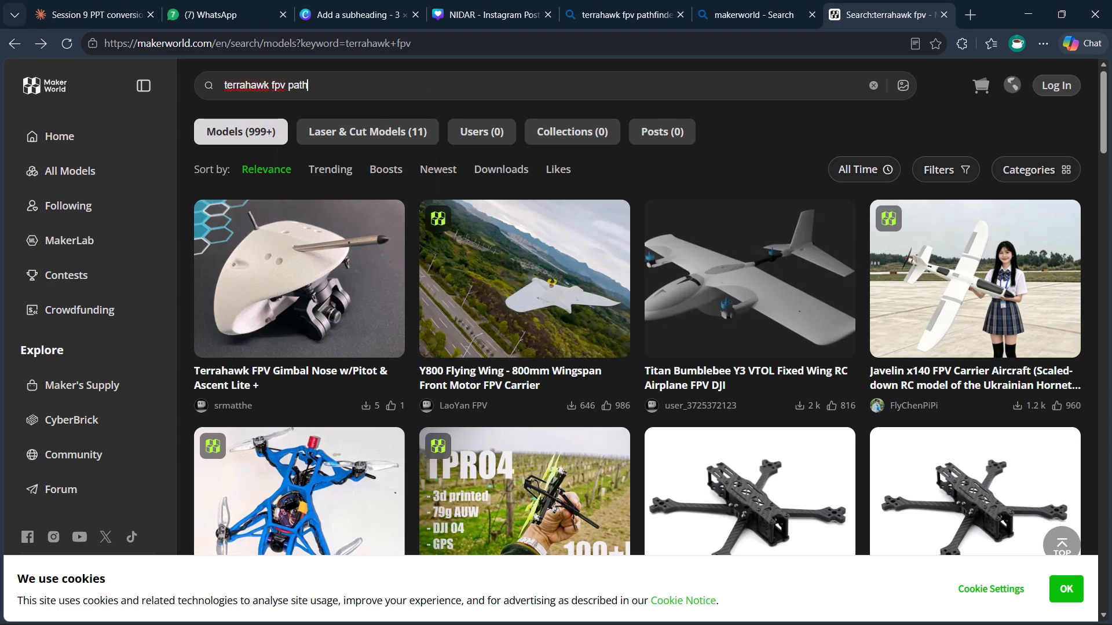
text(finder)
key(Return)
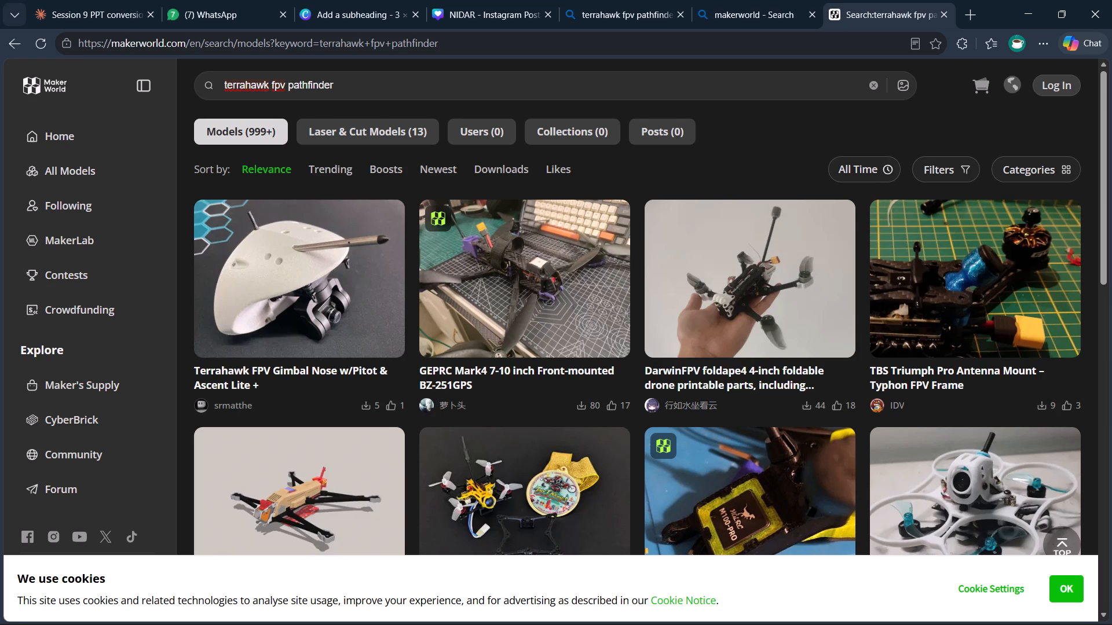
Switch to Canva, glance at the NIDAR Instagram post, and show the "Add a subheading" design.
scroll(338, 79, down, 1)
scroll(550, 0, left, 1)
click(441, 0)
scroll(430, 0, left, 1)
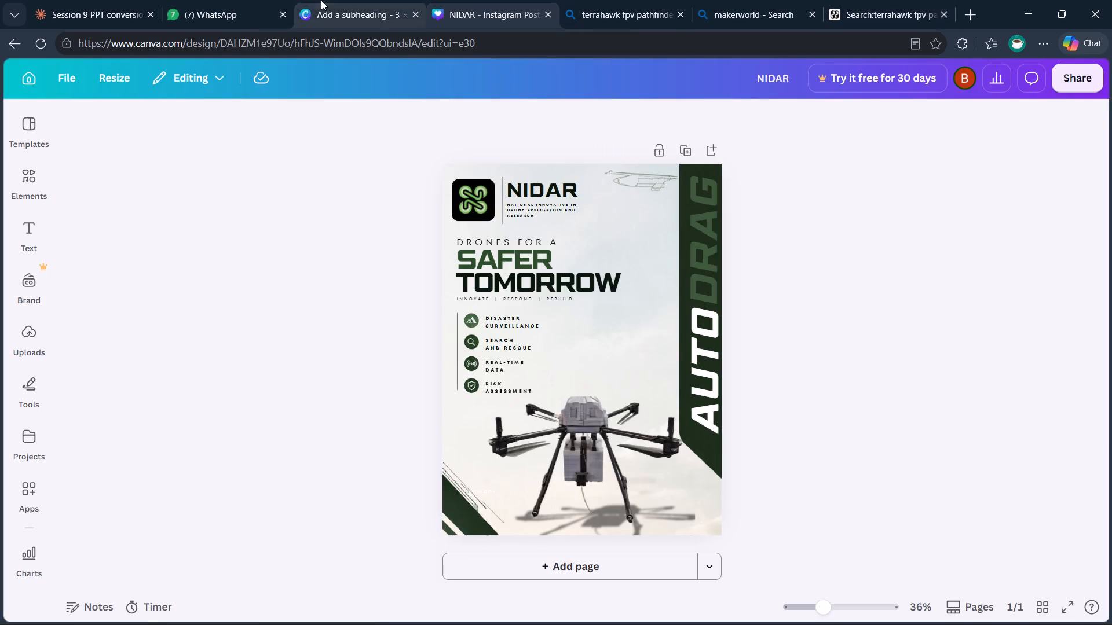
scroll(321, 0, left, 1)
click(321, 0)
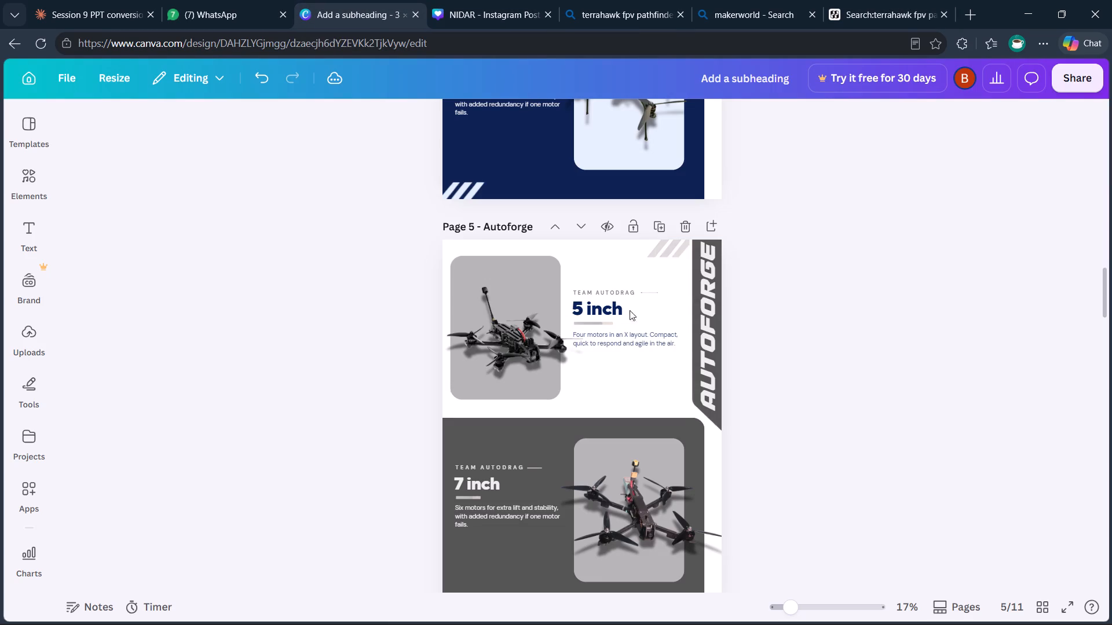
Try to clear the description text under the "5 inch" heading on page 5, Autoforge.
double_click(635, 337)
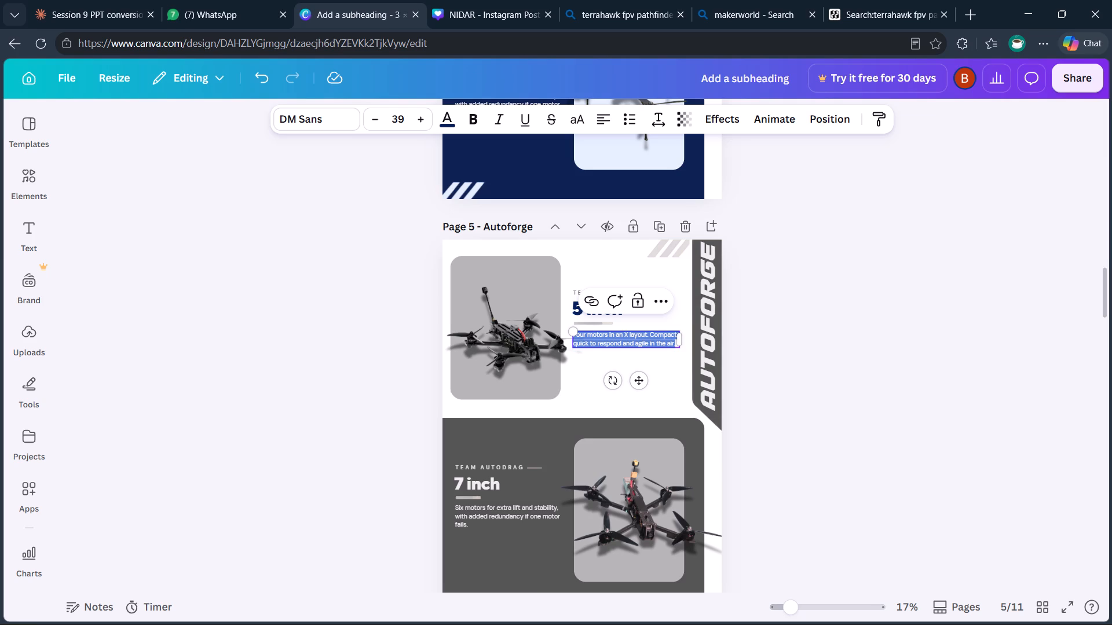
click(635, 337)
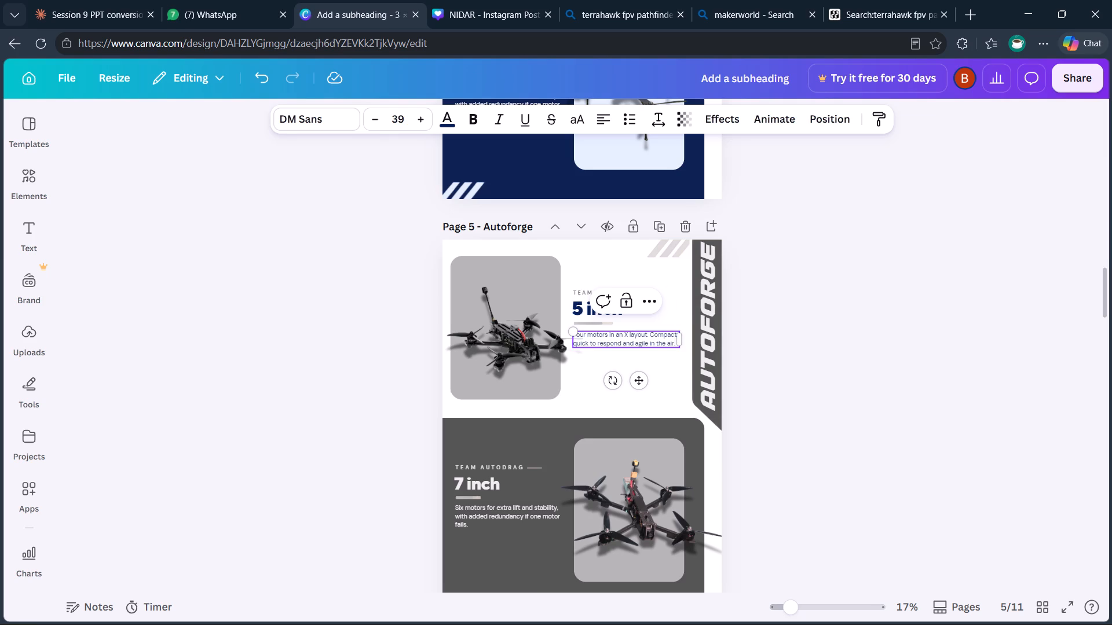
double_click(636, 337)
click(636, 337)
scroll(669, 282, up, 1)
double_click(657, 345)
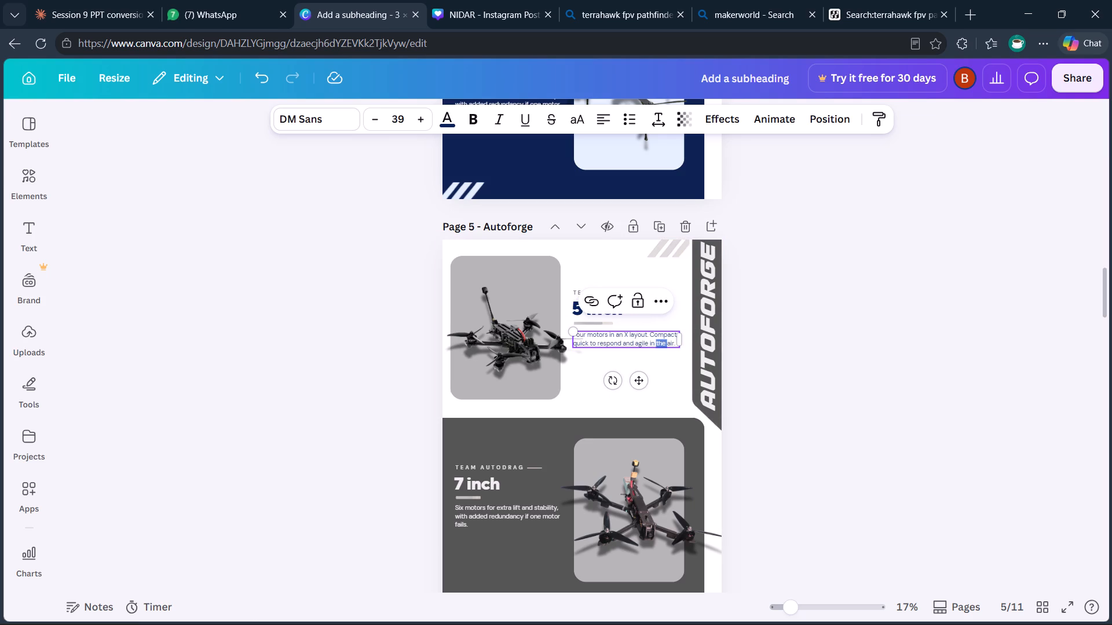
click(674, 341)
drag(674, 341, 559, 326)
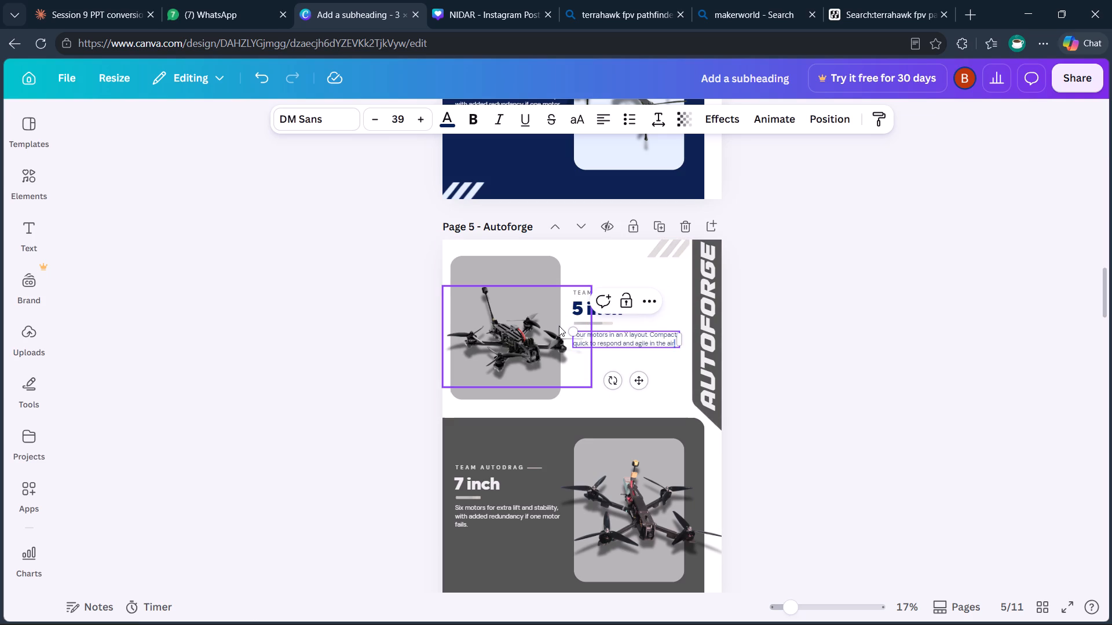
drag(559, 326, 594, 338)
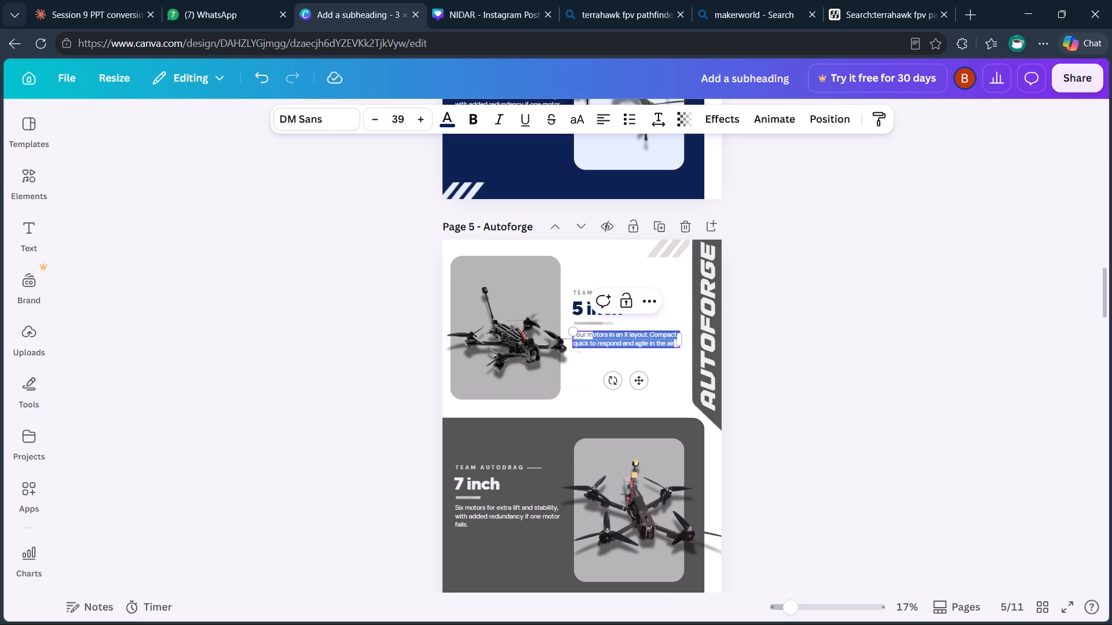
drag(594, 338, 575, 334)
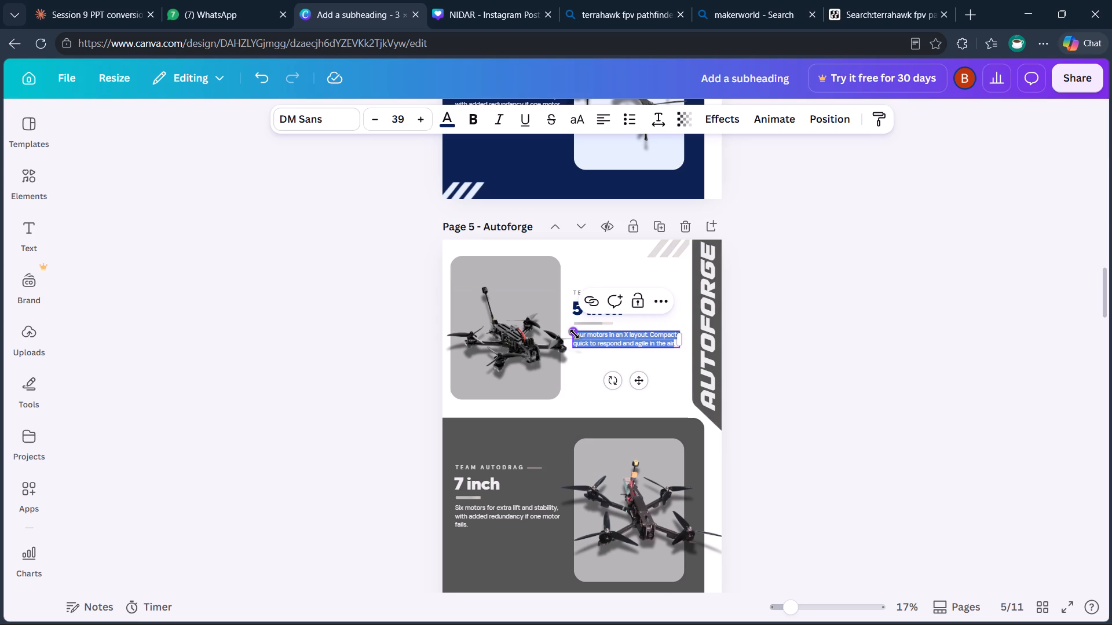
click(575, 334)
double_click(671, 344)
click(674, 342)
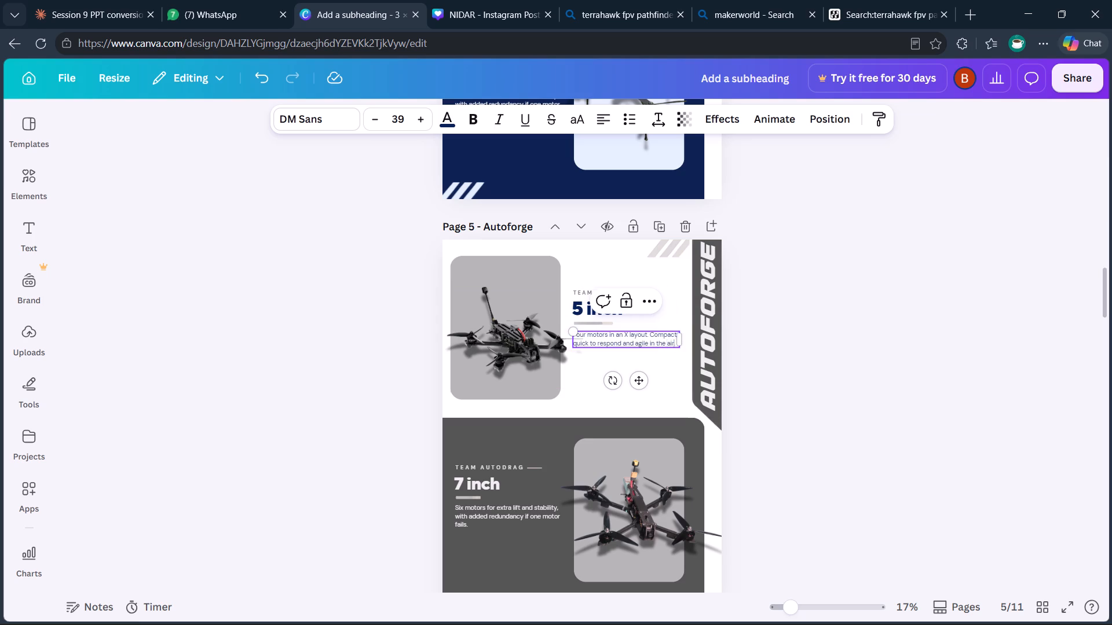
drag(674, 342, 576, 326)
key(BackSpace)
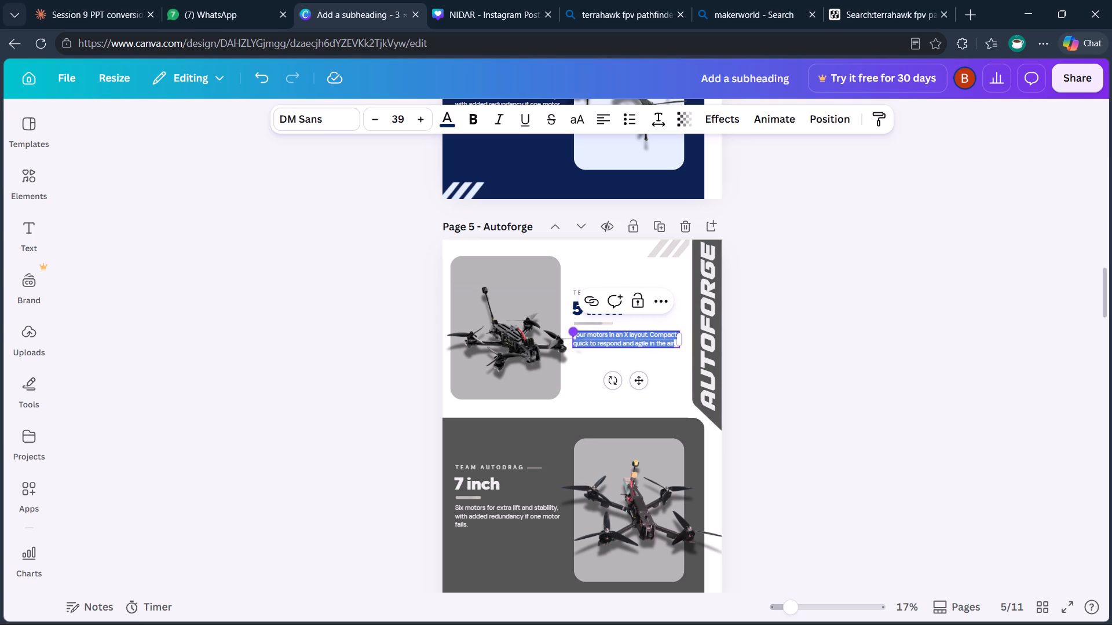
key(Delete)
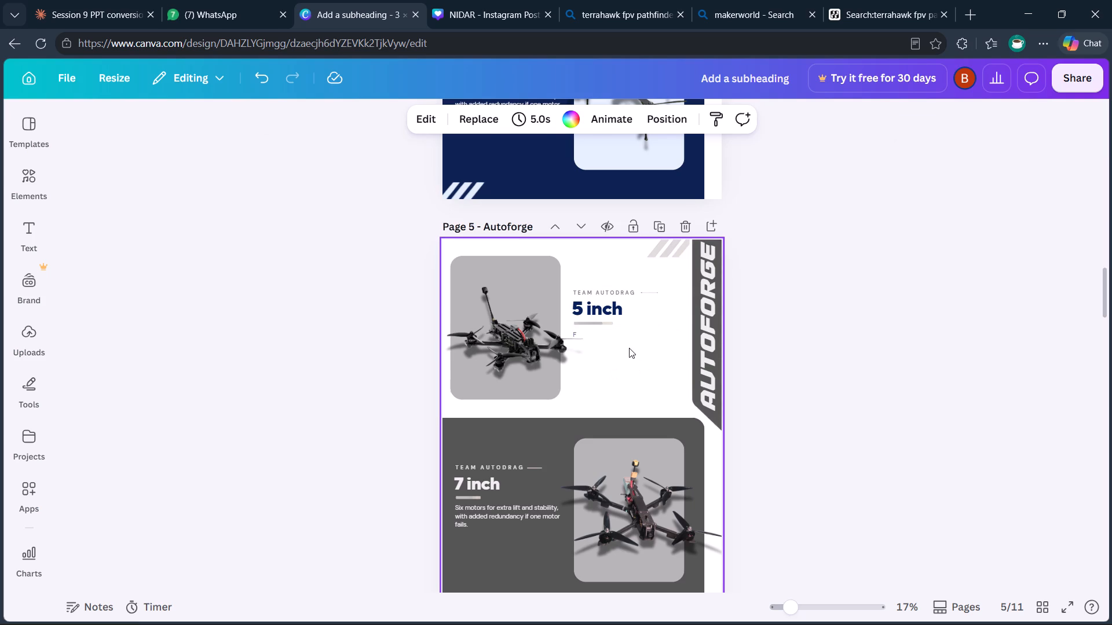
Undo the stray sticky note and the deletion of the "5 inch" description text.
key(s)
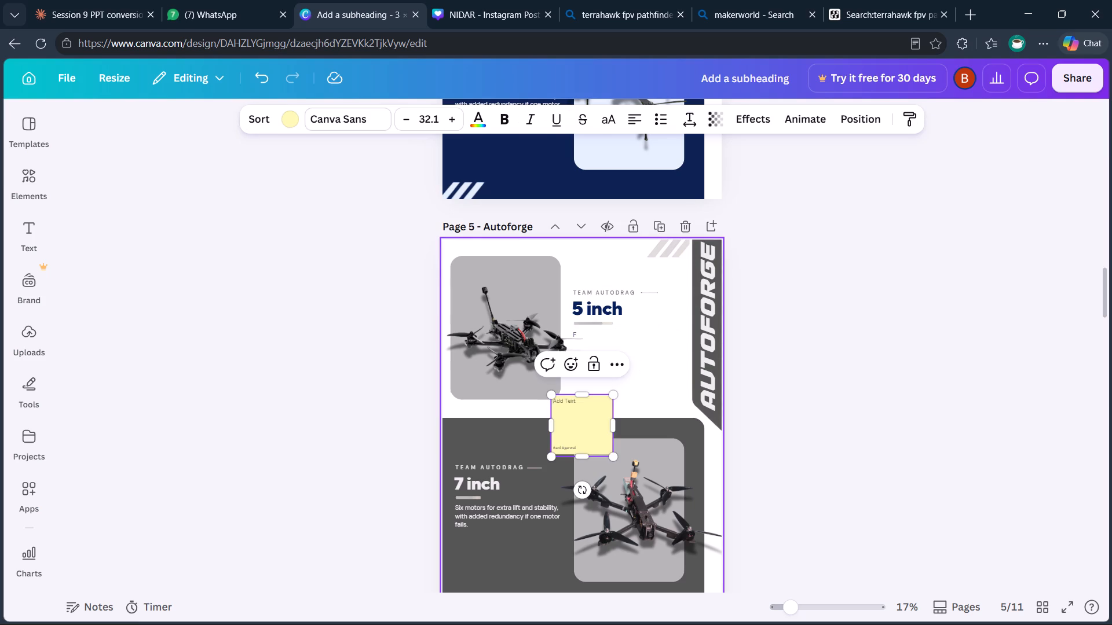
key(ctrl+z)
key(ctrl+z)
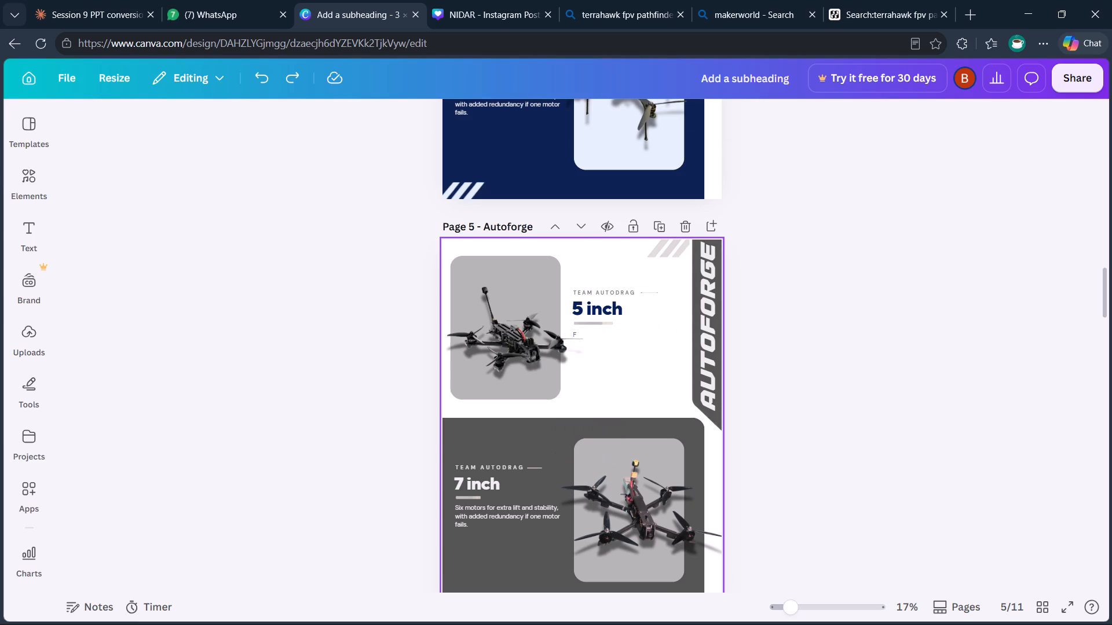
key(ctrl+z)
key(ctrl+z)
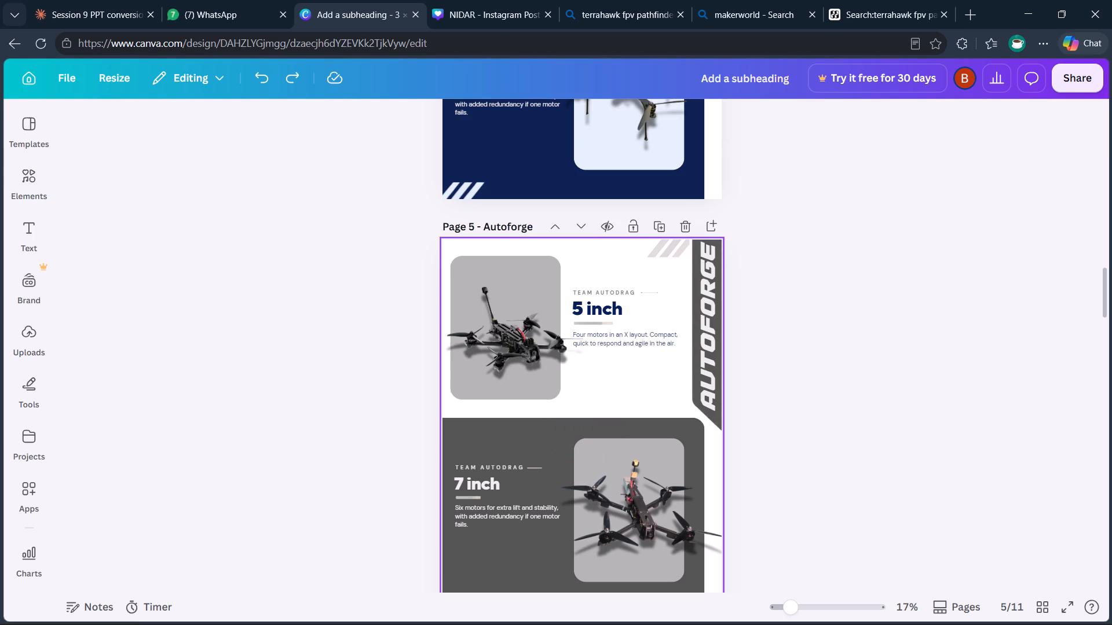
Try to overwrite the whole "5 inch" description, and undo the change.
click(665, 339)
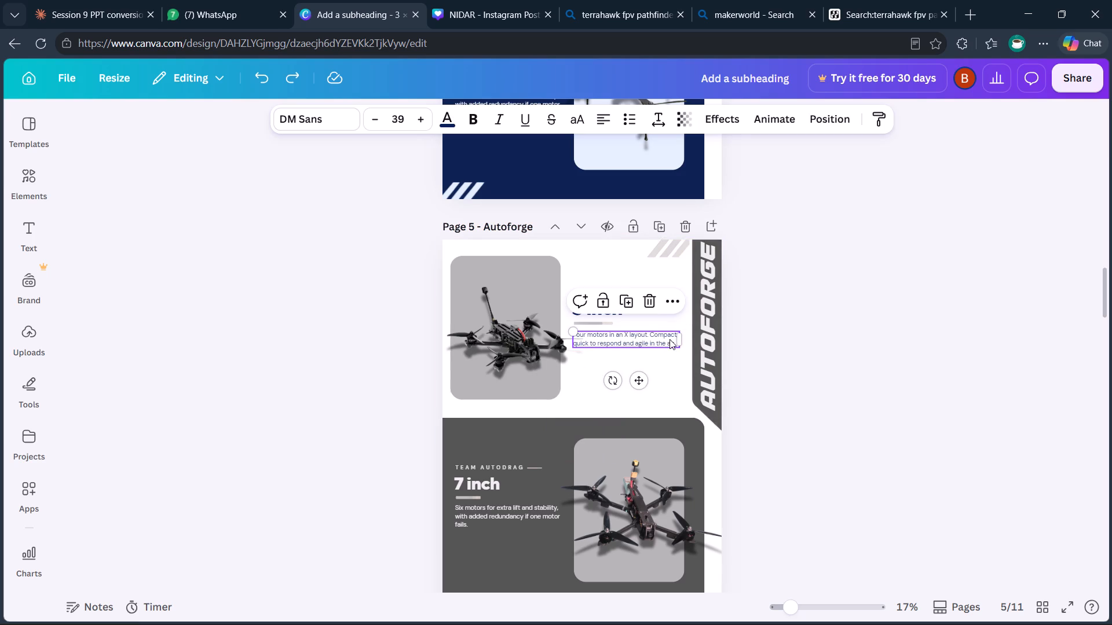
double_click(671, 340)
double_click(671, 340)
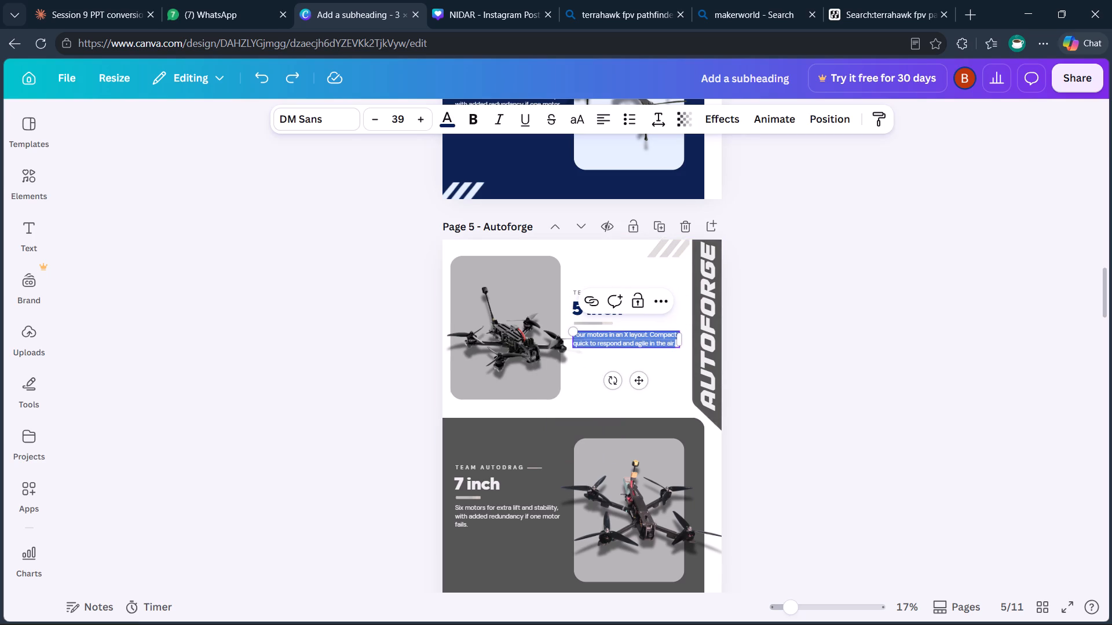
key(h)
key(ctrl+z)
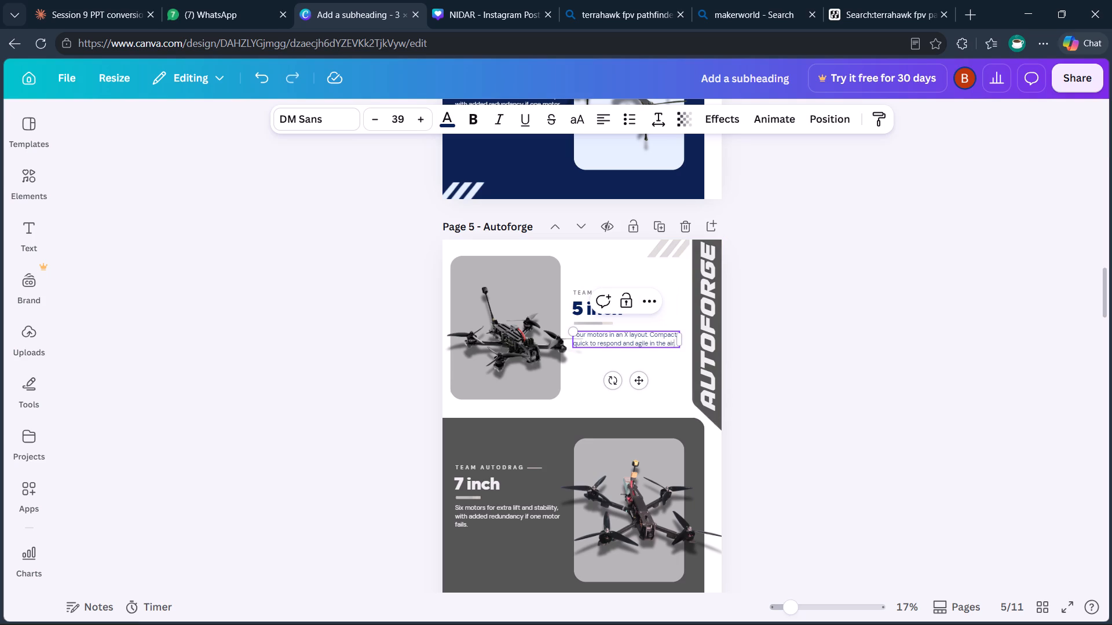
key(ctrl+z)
Replace the "5 inch" description about four motors in an X layout with "High Speed:".
scroll(591, 354, right, 1)
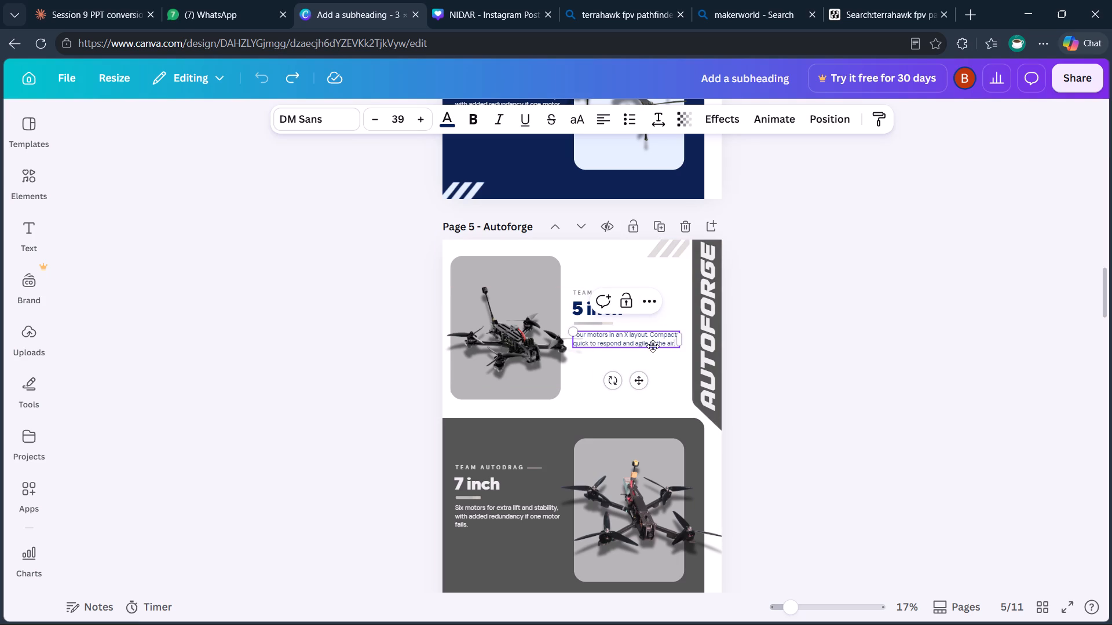
scroll(653, 346, right, 1)
double_click(661, 336)
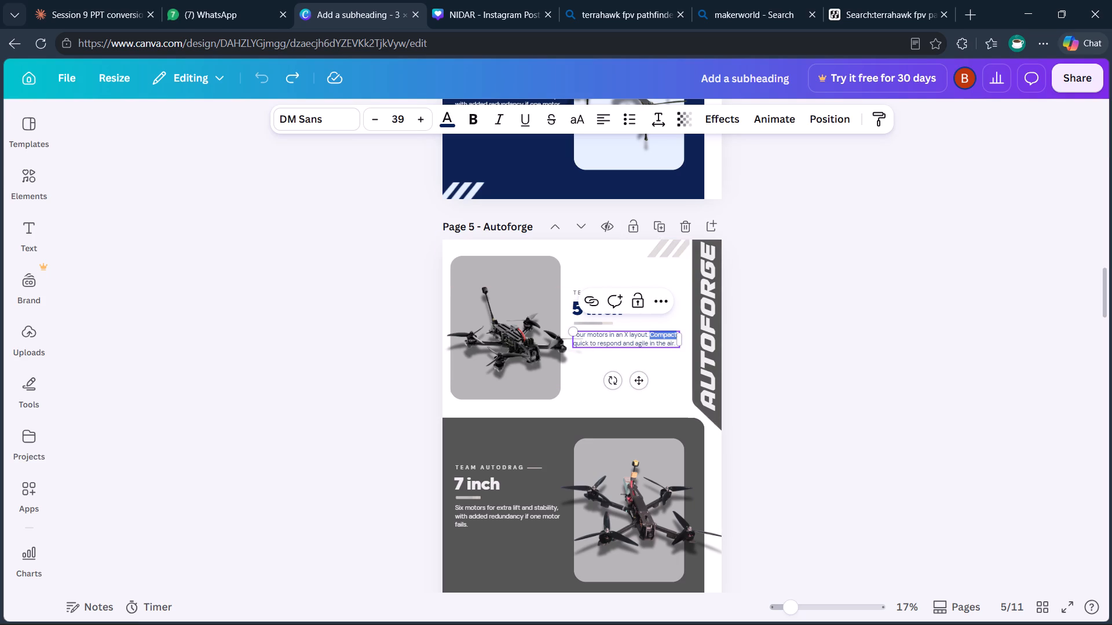
drag(676, 344, 577, 338)
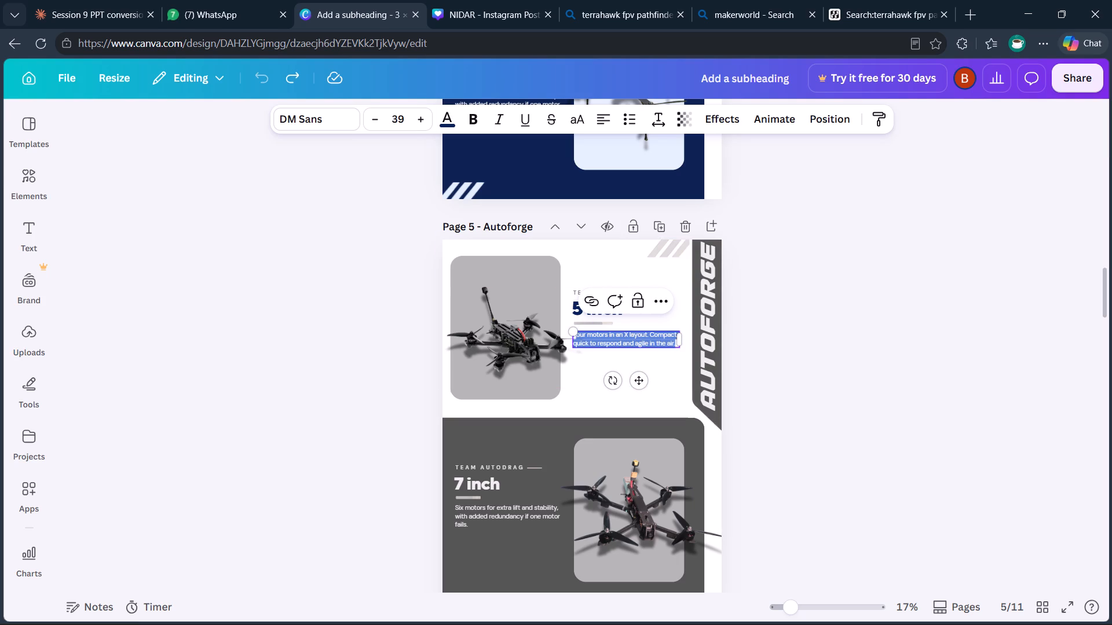
drag(577, 338, 576, 338)
key(BackSpace)
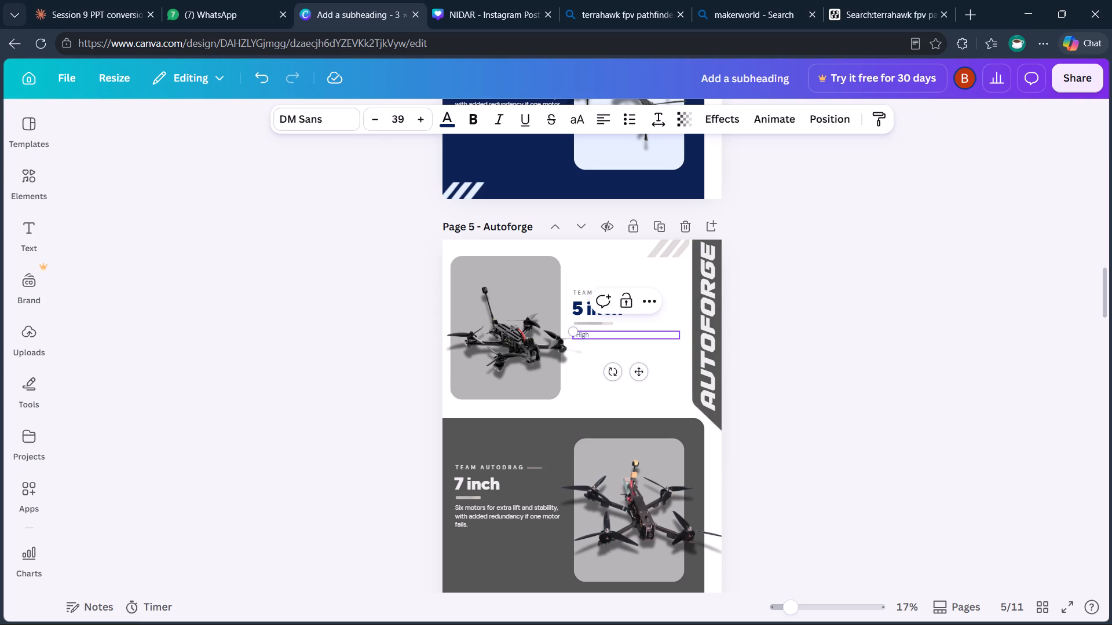
key(space)
text(:)
key(space)
Rewrite the "5 inch" description as two separate lines reading "Speed:" and "Endurance:".
key(BackSpace)
key(BackSpace)
key(BackSpace)
key(BackSpace)
key(BackSpace)
key(BackSpace)
key(BackSpace)
key(BackSpace)
key(BackSpace)
key(BackSpace)
key(BackSpace)
key(BackSpace)
text(pp)
key(BackSpace)
text(eed:)
key(shift+Return)
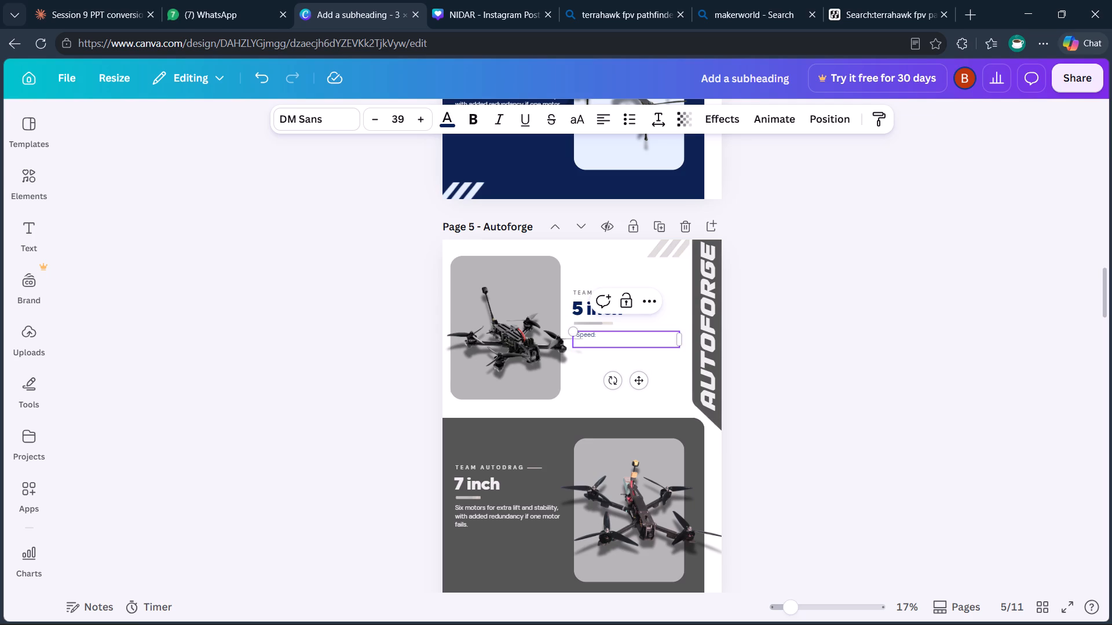
text(ndurance)
key(shift+colon)
key(shift+Return)
Switch to the MakerWorld results and open the GEPRC Mark4 7-10 inch Front-mounted BZ-251GPS model.
scroll(579, 319, down, 2)
click(916, 0)
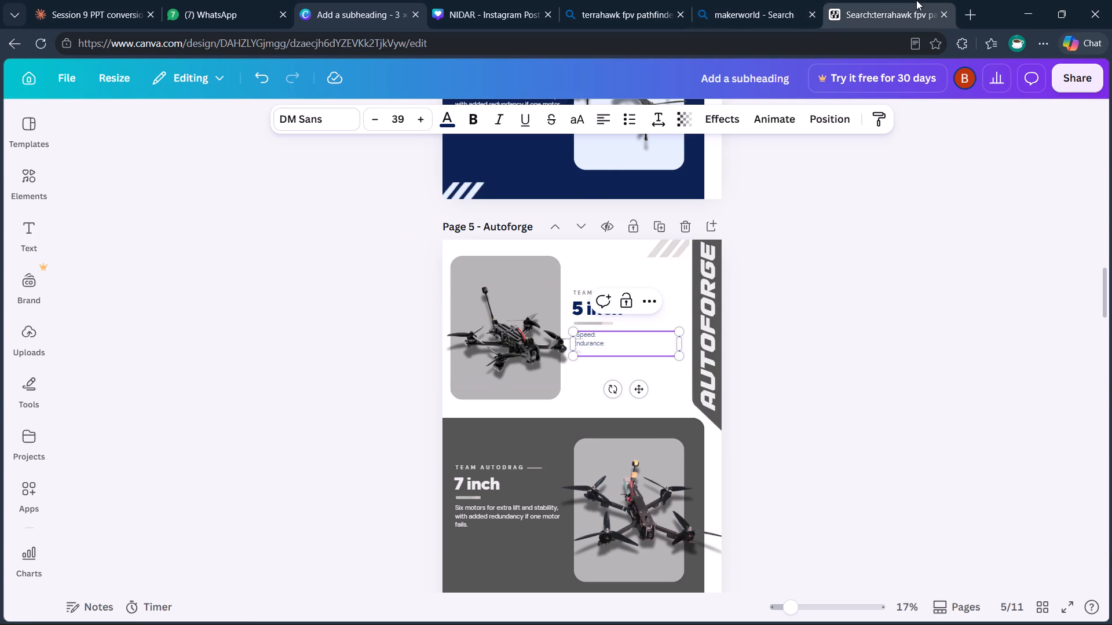
scroll(917, 0, up, 1)
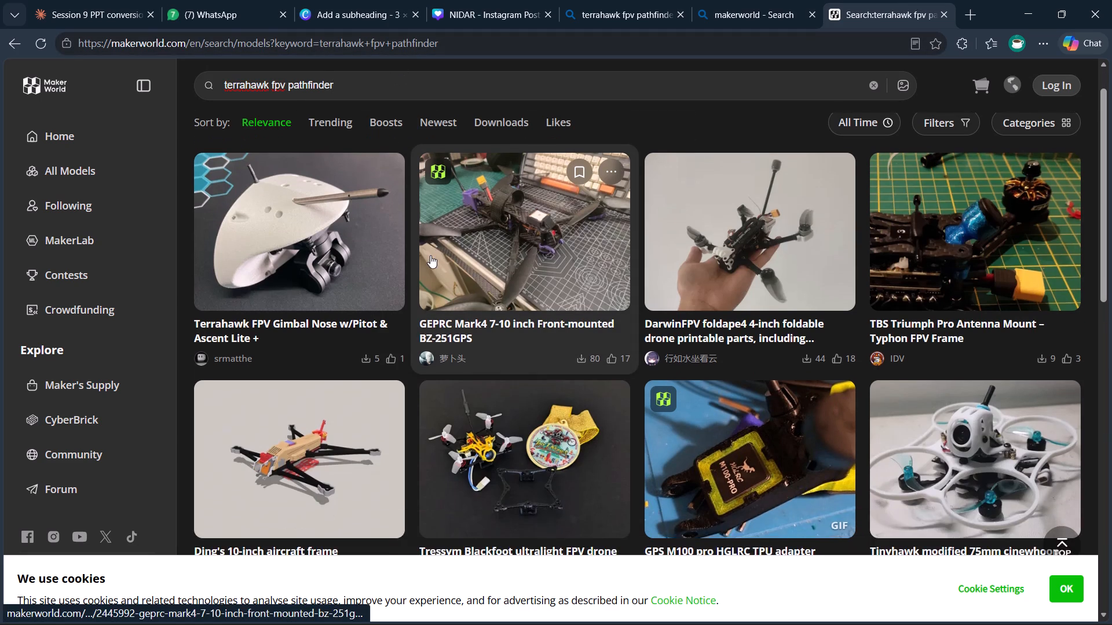
click(430, 255)
scroll(430, 255, down, 1)
Replace the "makerworld" web search with "cult 3d" and open the Cults website from the results.
click(803, 0)
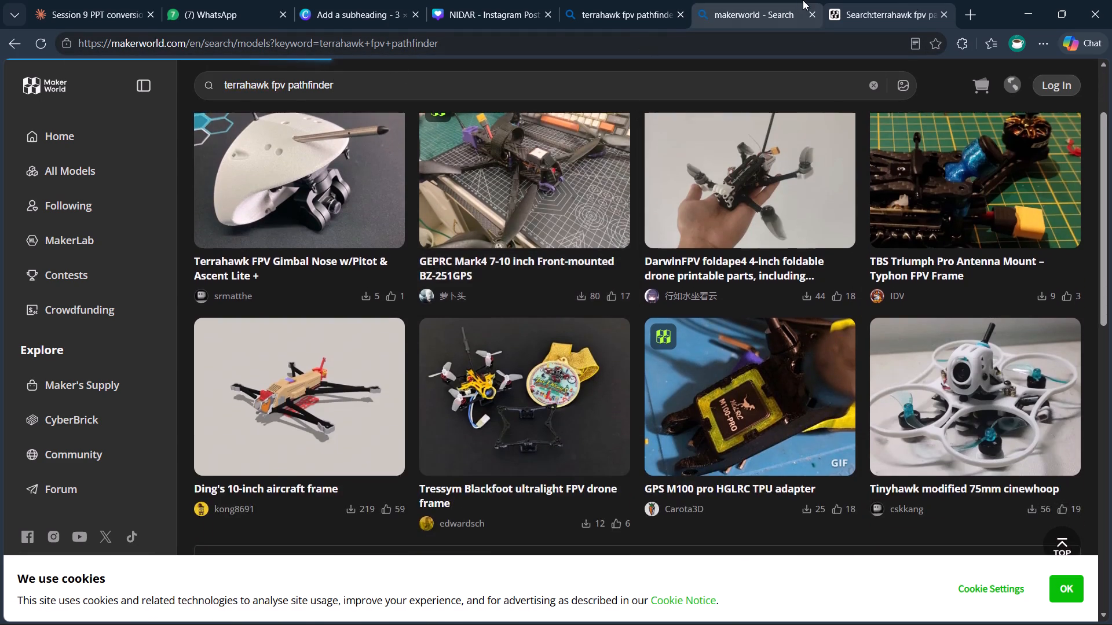
scroll(803, 0, down, 1)
scroll(976, 9, left, 2)
drag(272, 85, 94, 100)
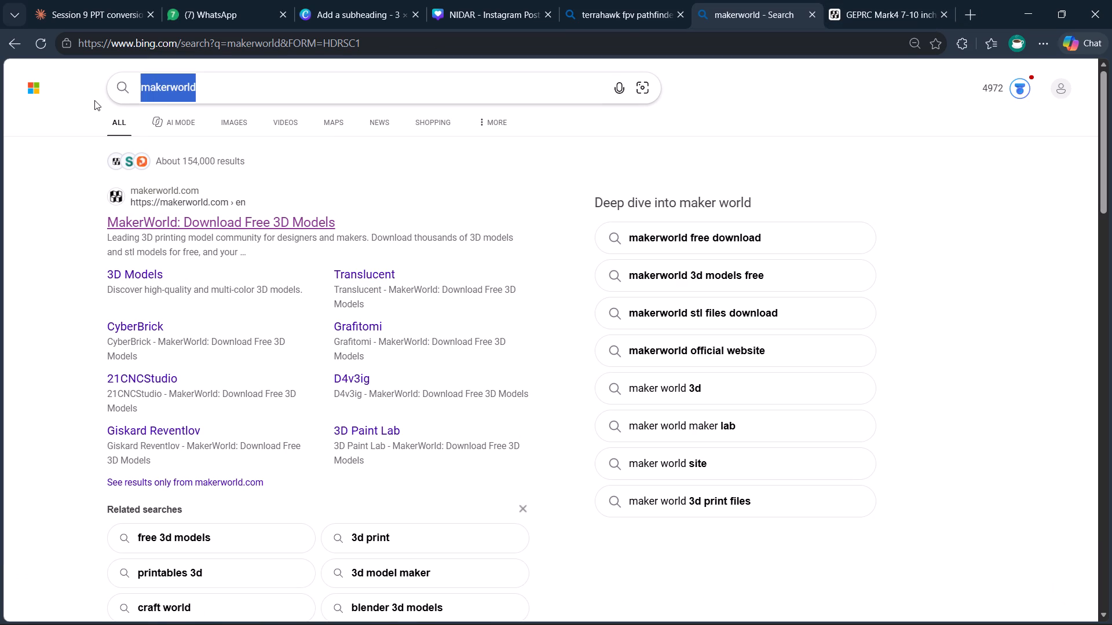
key(BackSpace)
double_click(94, 100)
click(94, 100)
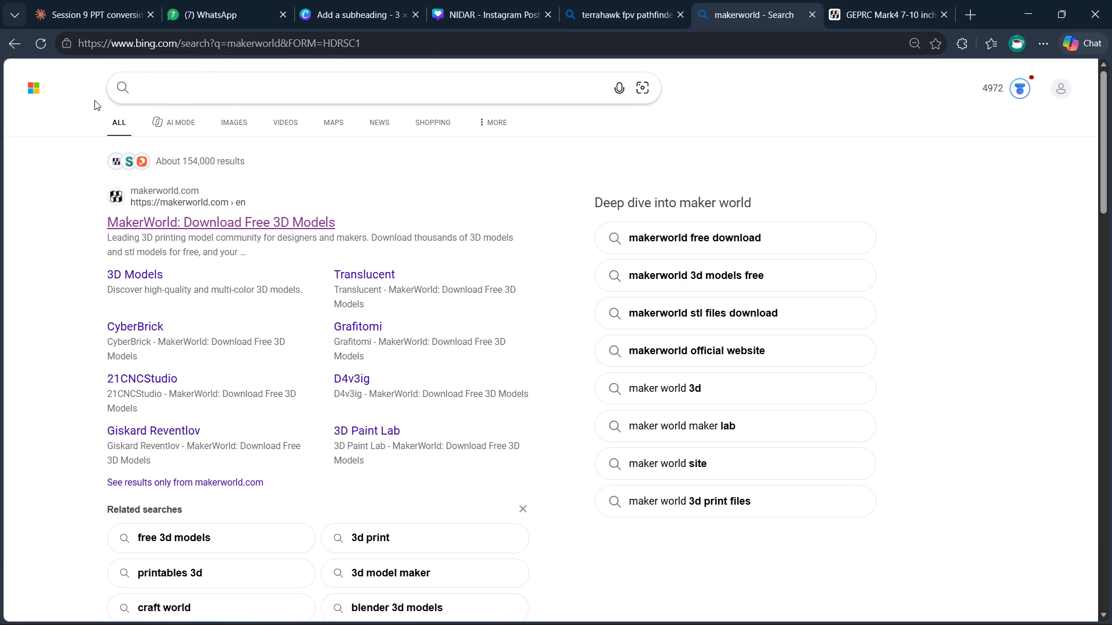
text(cu)
text(lt)
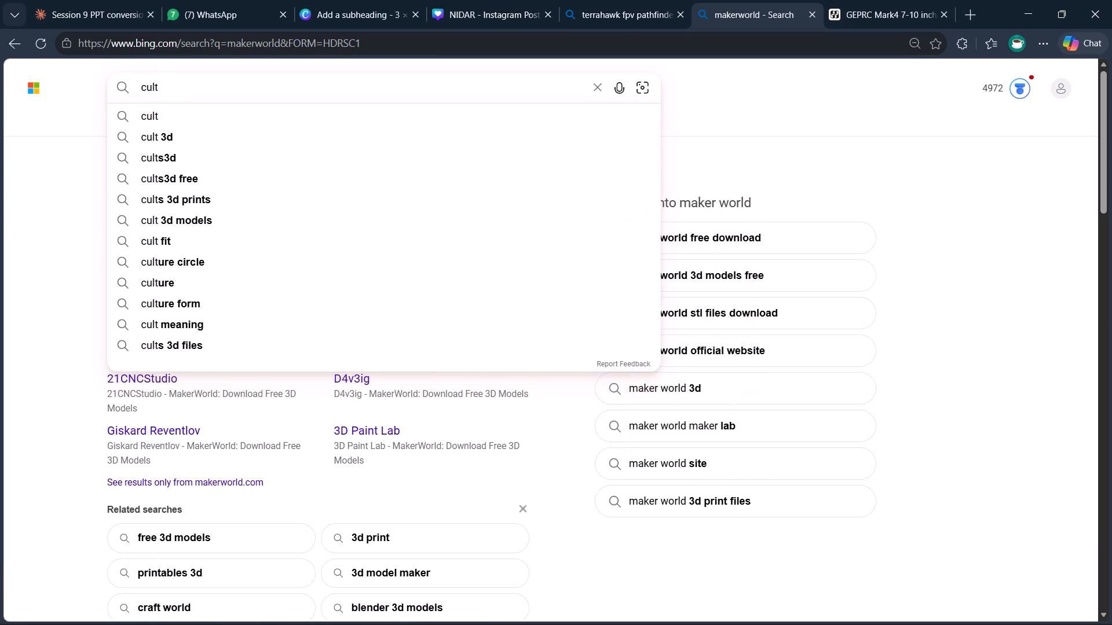
key(Down)
key(Down)
key(Return)
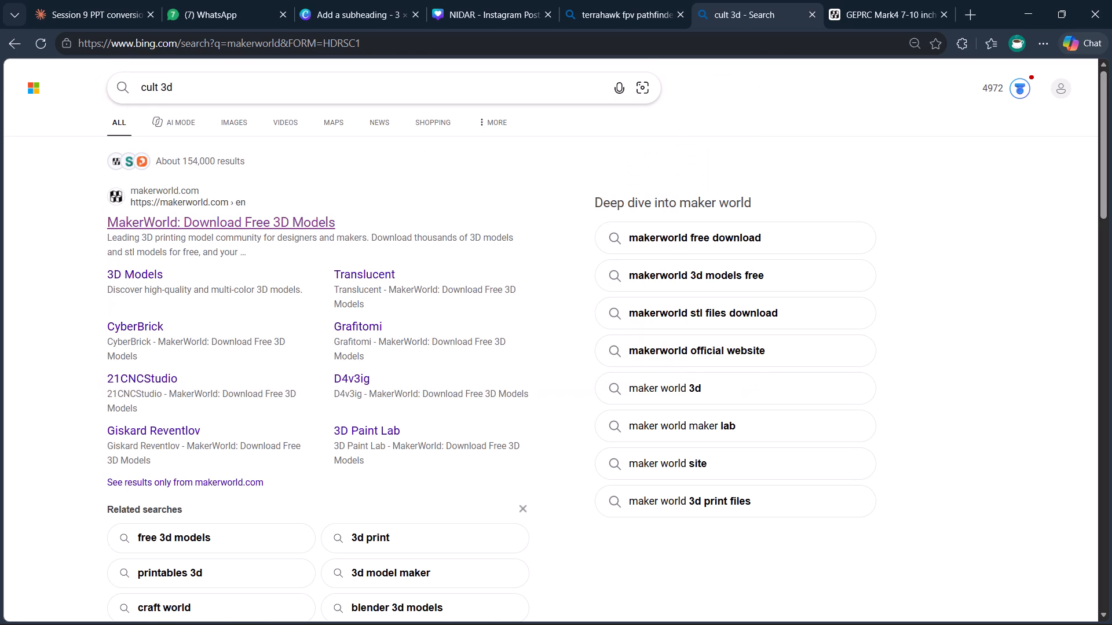
scroll(85, 104, up, 1)
click(147, 226)
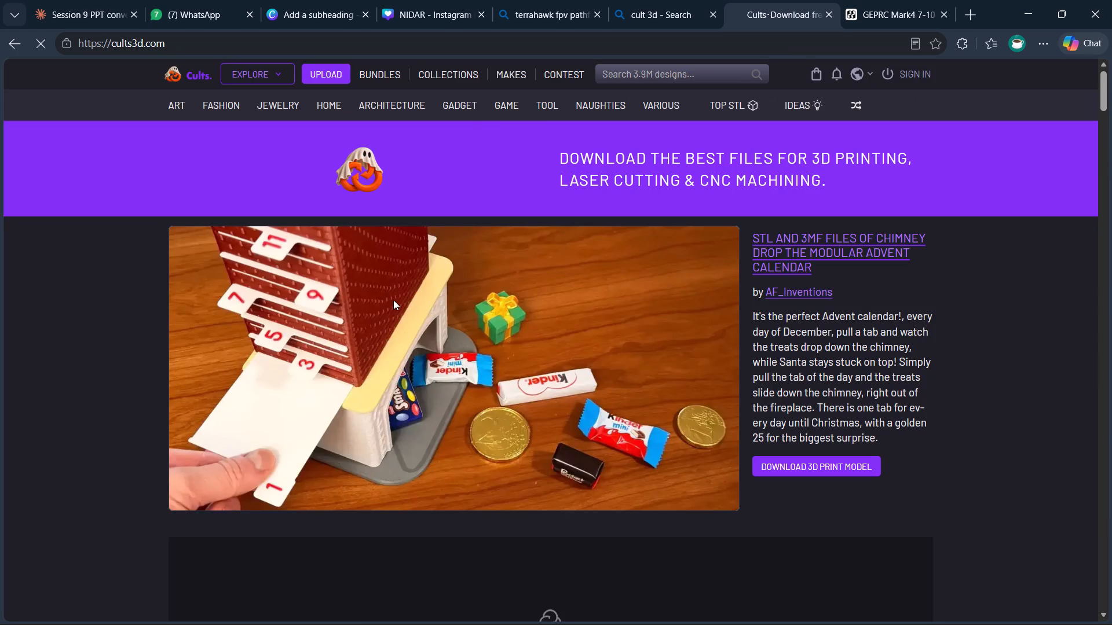
Bring up the design search on the Cults website.
scroll(390, 284, right, 2)
click(693, 65)
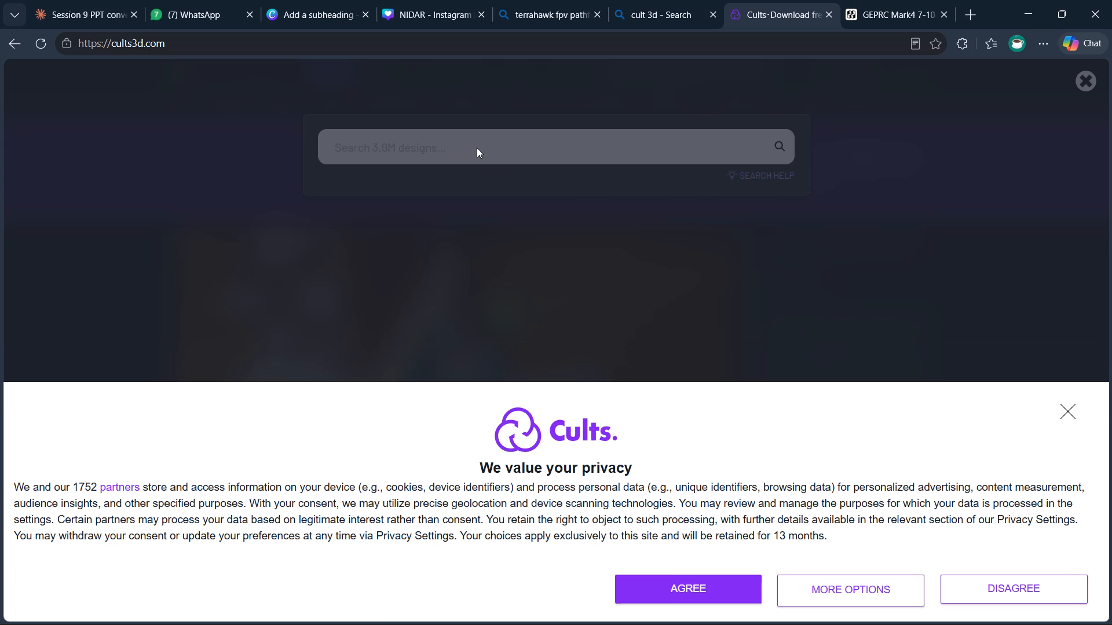
click(477, 148)
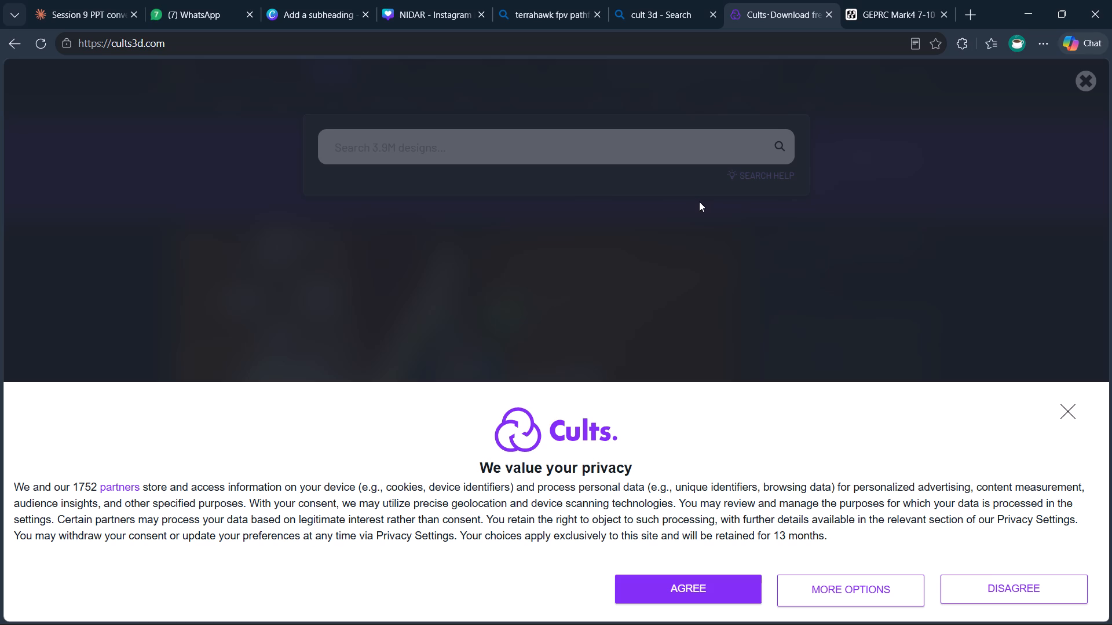
Return to the GEPRC Mark4 model page on MakerWorld and close the Cults page.
click(897, 0)
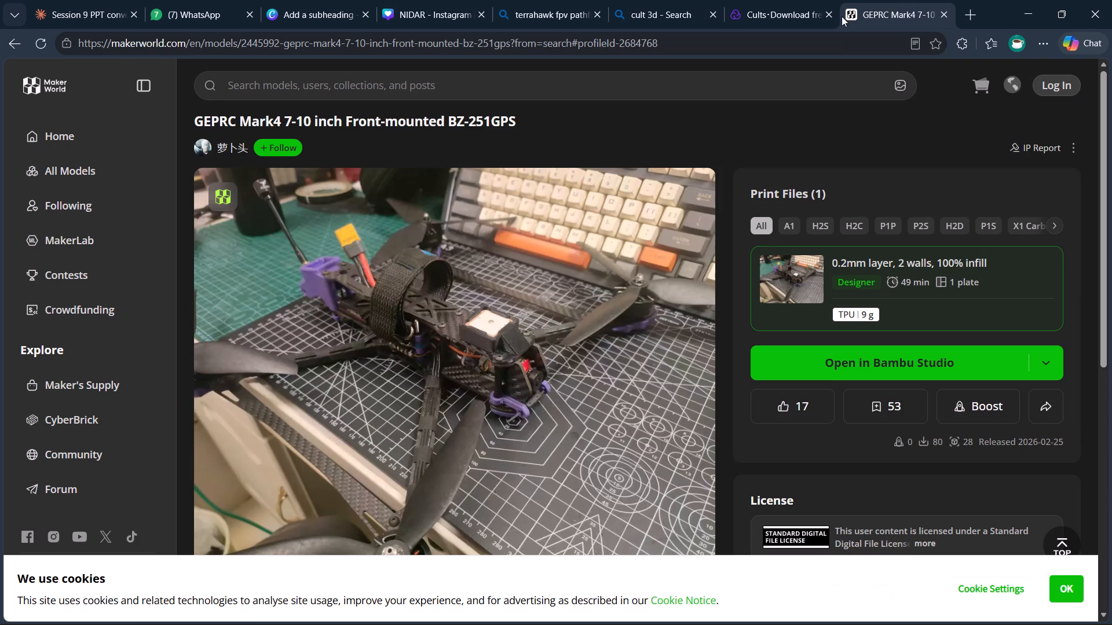
right_click(831, 14)
click(831, 14)
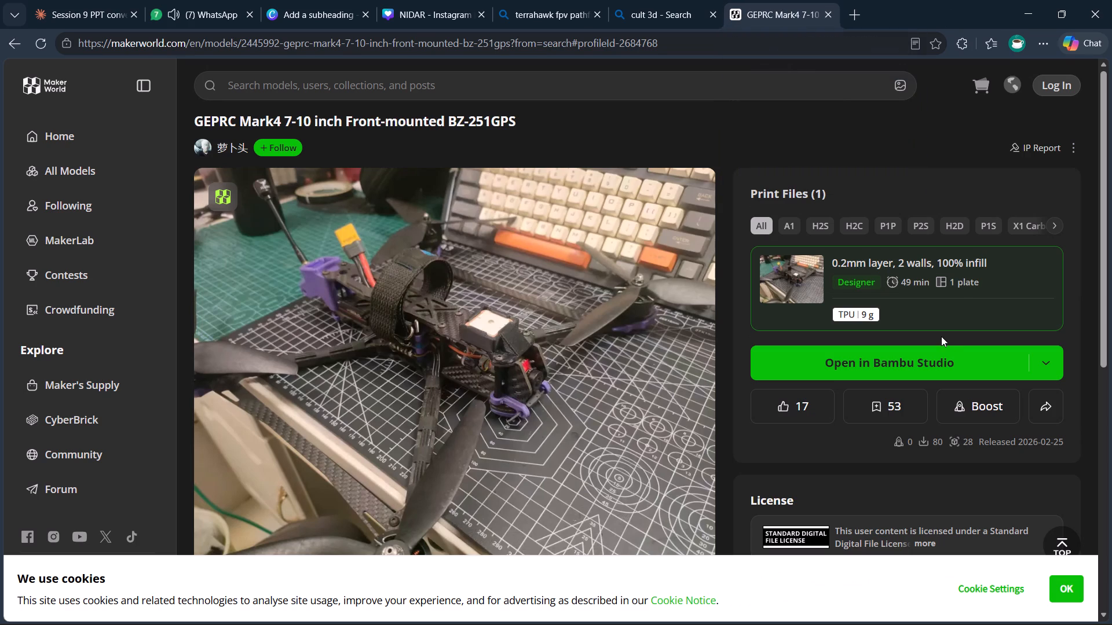
scroll(870, 123, down, 1)
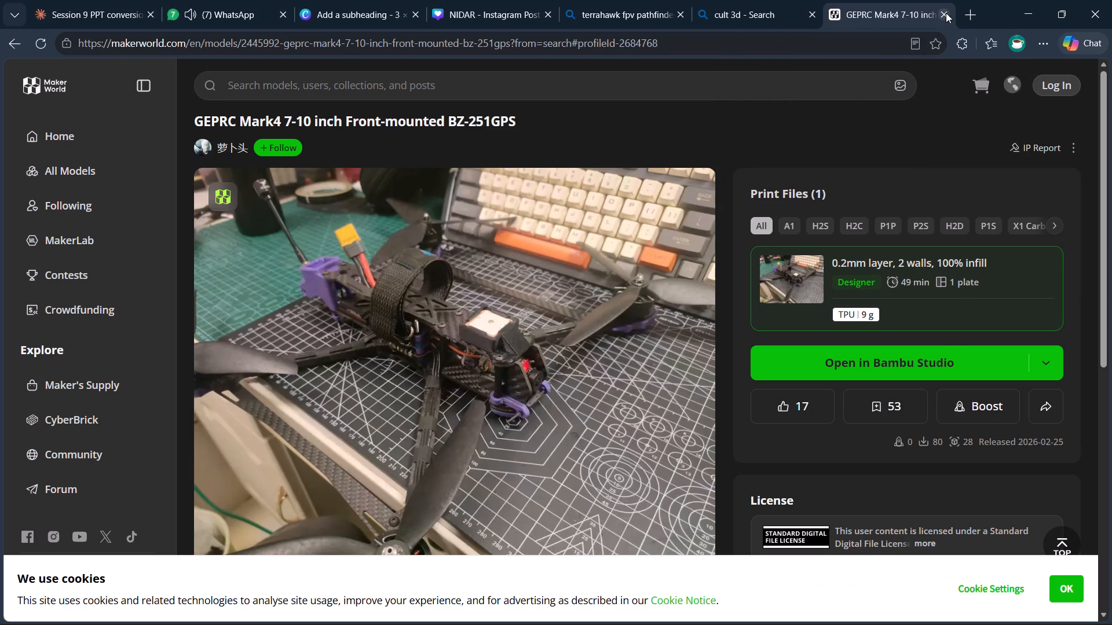
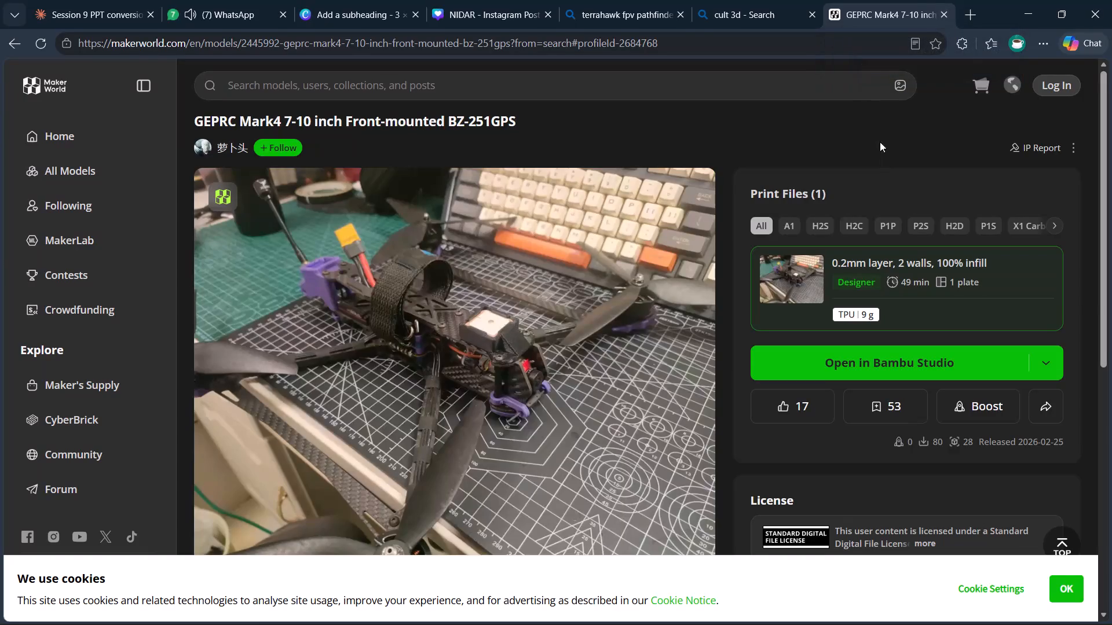
Close the MakerWorld model page and both web search pages, and return to the "Add a subheading" design.
click(946, 9)
scroll(946, 9, left, 1)
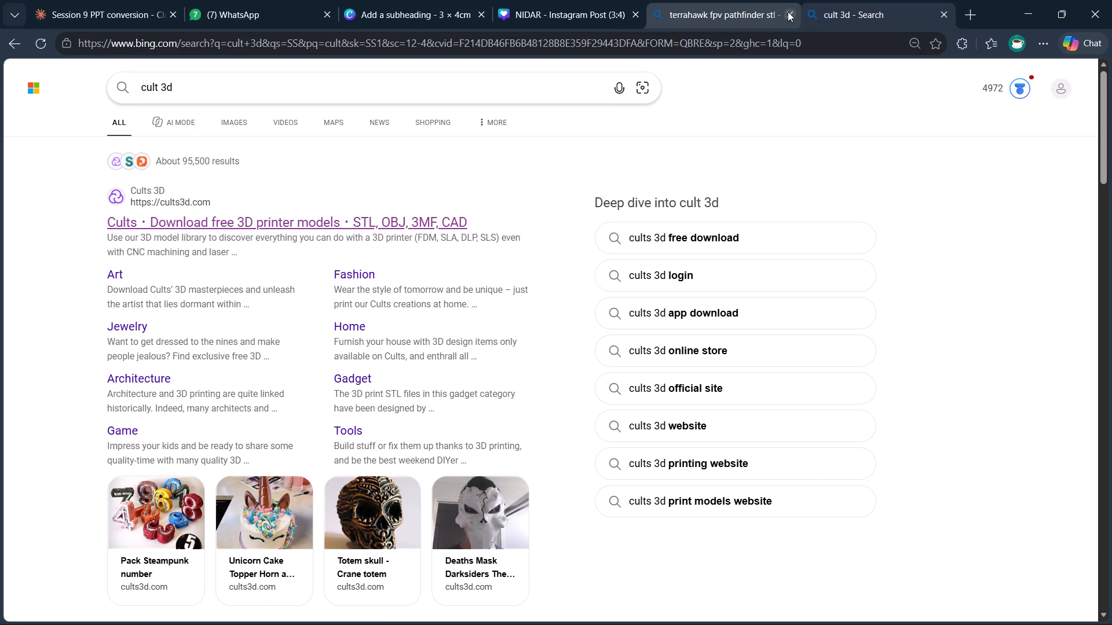
scroll(788, 12, left, 1)
click(788, 12)
click(788, 12)
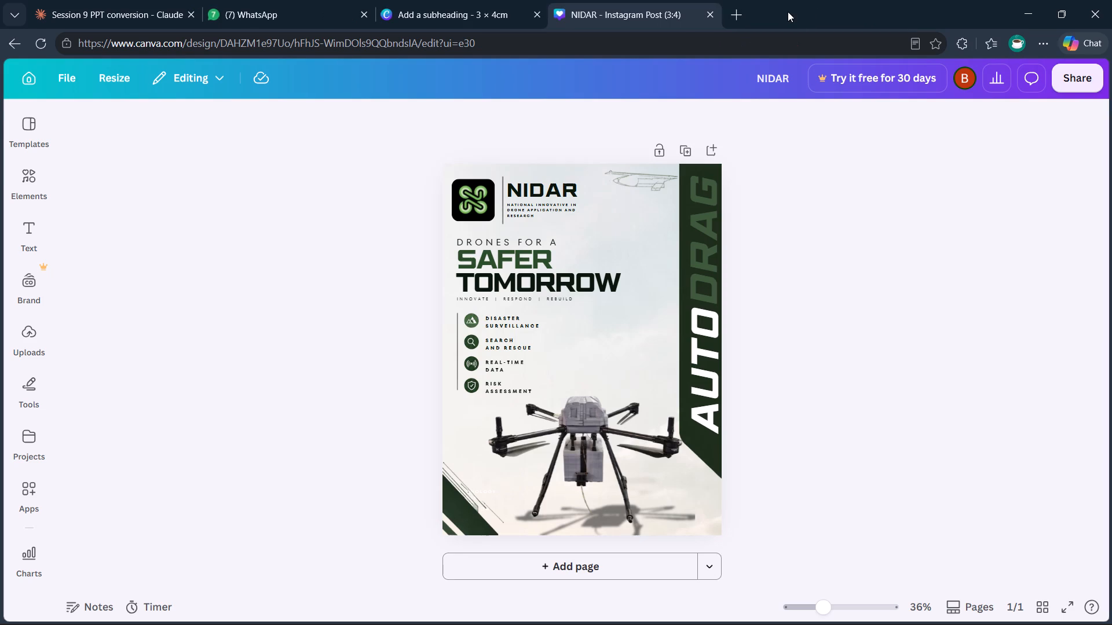
scroll(764, 5, left, 1)
click(509, 0)
click(509, 0)
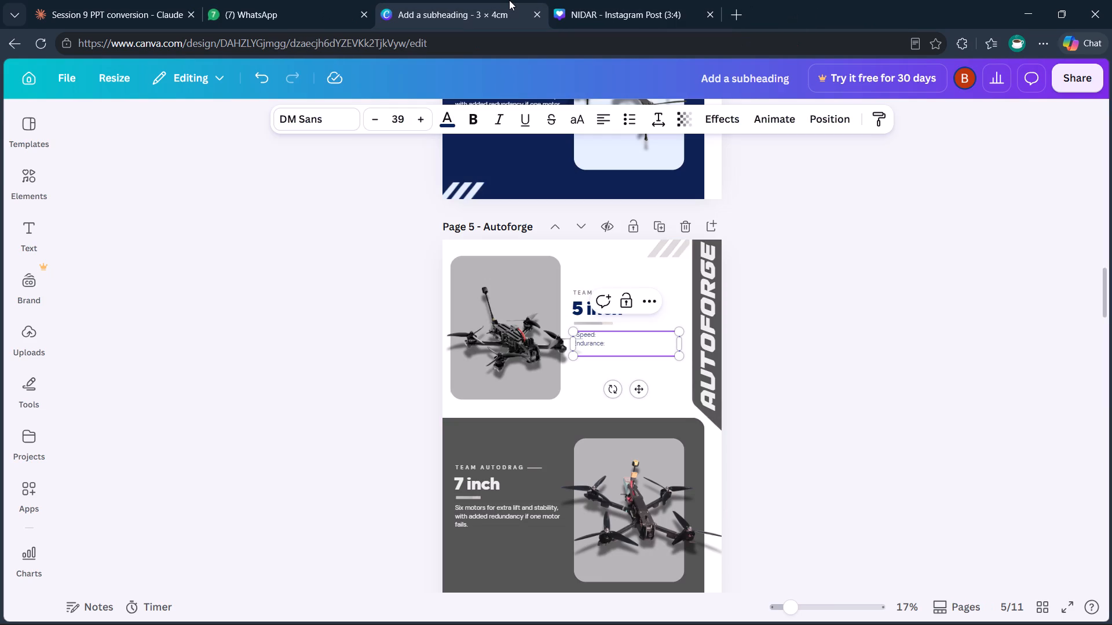
Add a "Range:" line below Endurance in the 5 inch drone's spec text on the Autoforge page.
scroll(509, 0, up, 1)
click(599, 352)
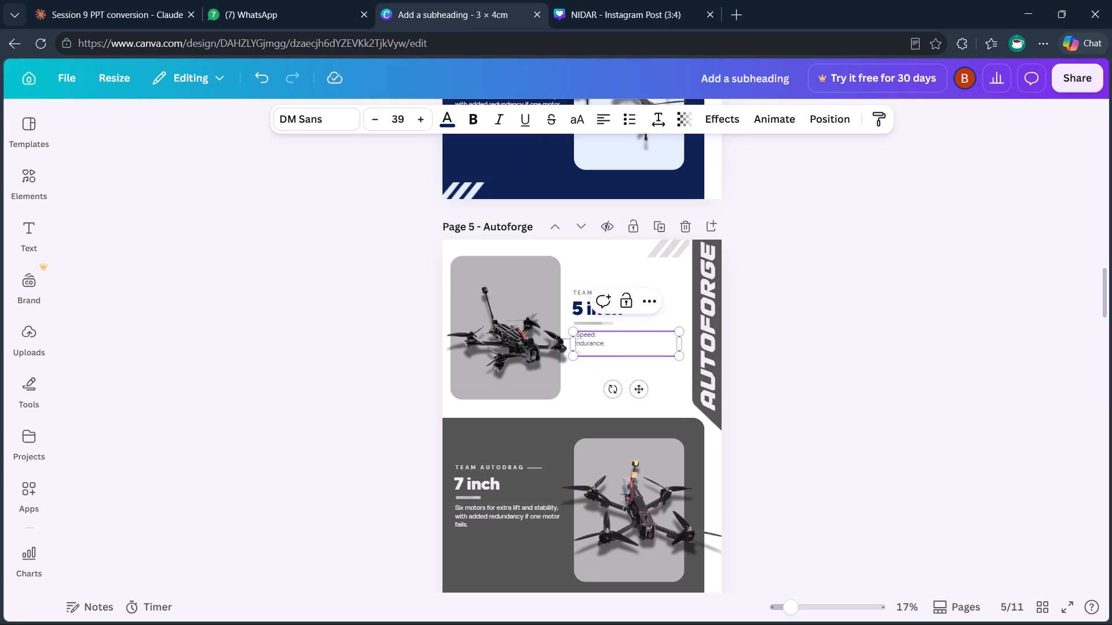
click(599, 352)
double_click(624, 344)
key(Return)
key(Return)
key(BackSpace)
key(BackSpace)
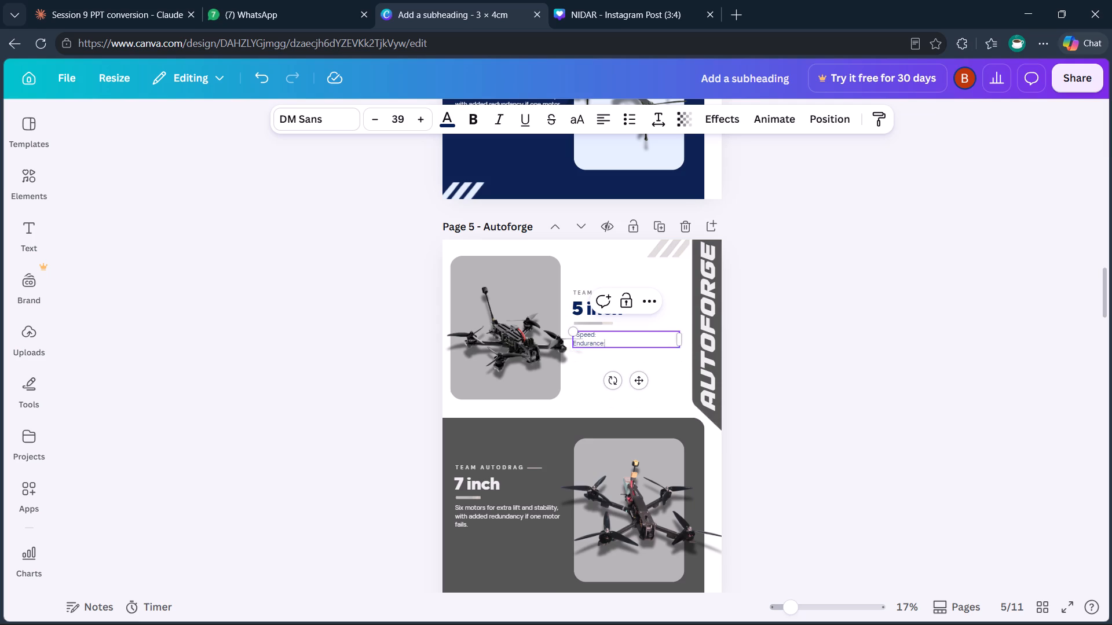
key(Return)
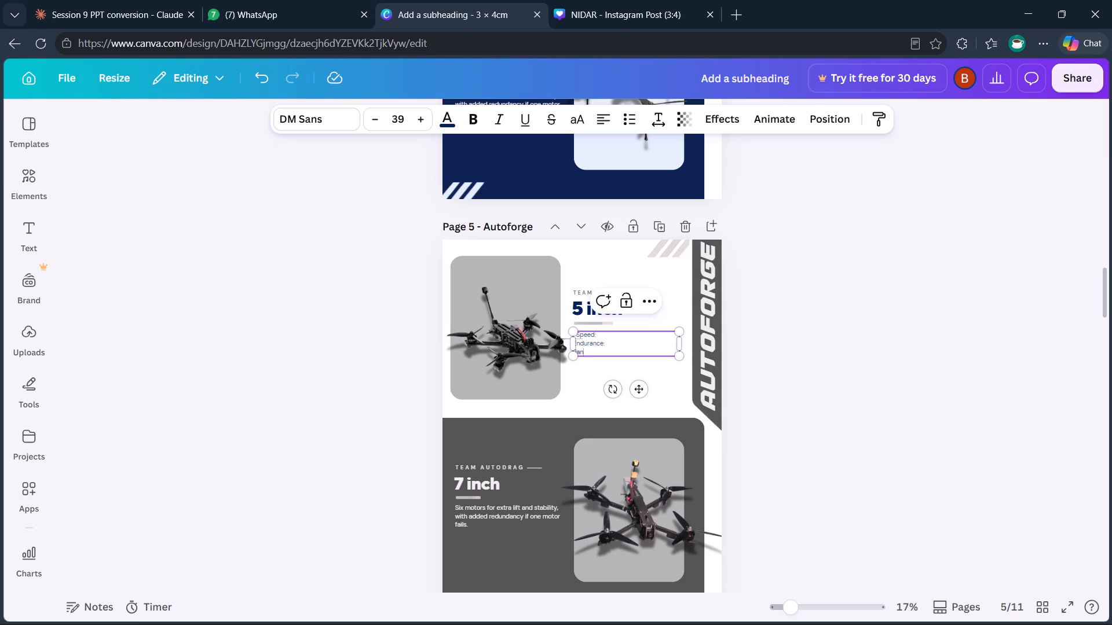
key(shift+colon)
key(Return)
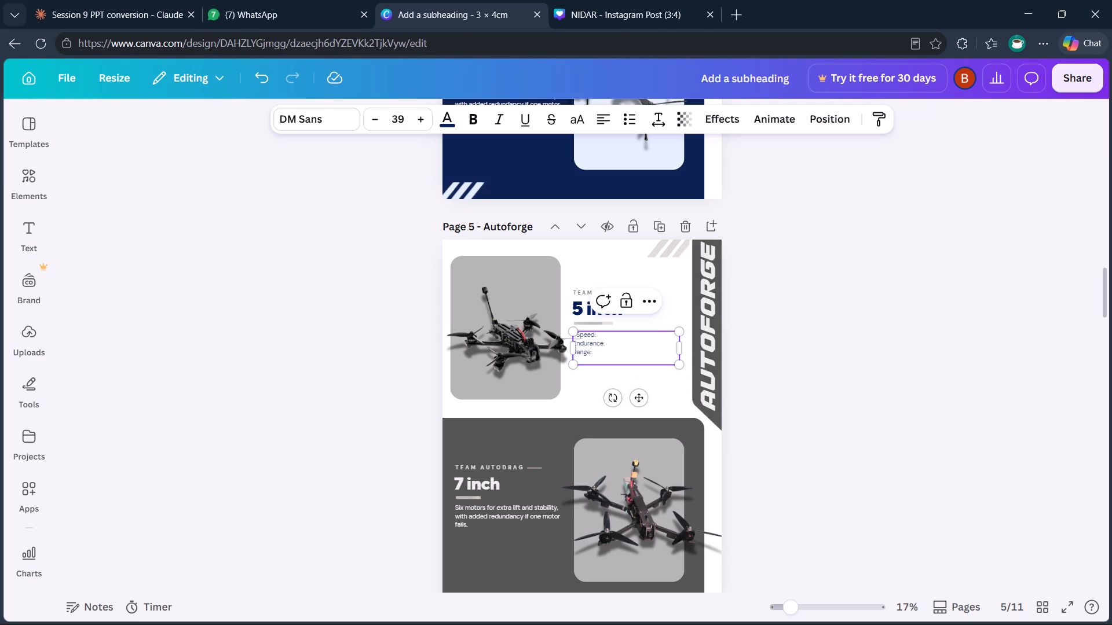
Fill in the 5 inch drone's Speed line with "High Speed 120km/hr-180km/hr kamakazi".
double_click(620, 337)
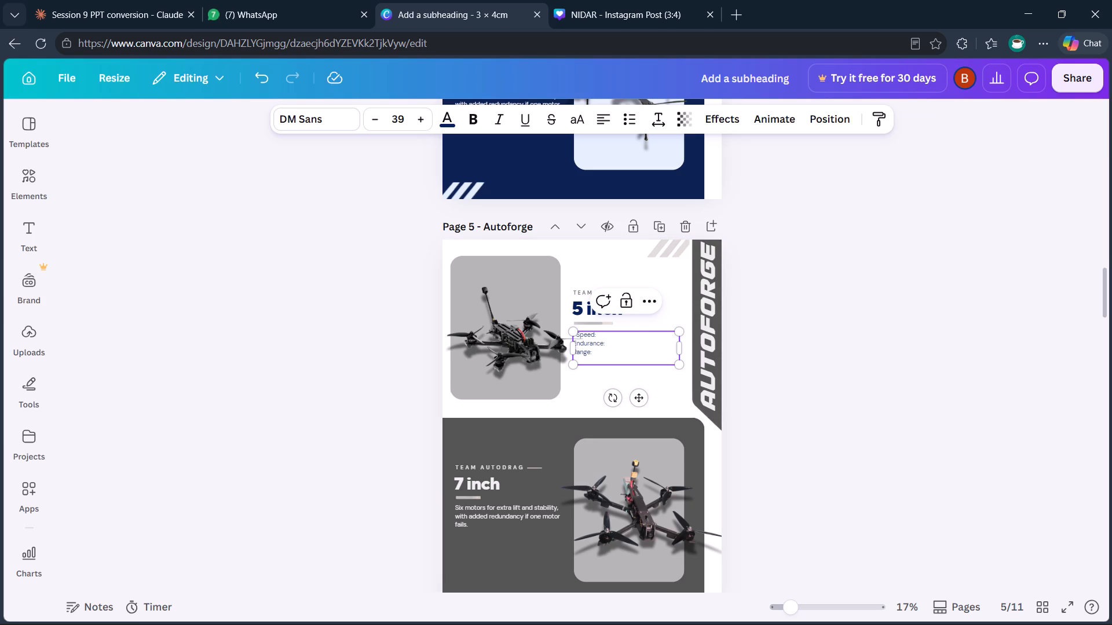
key(space)
key(shift+Return)
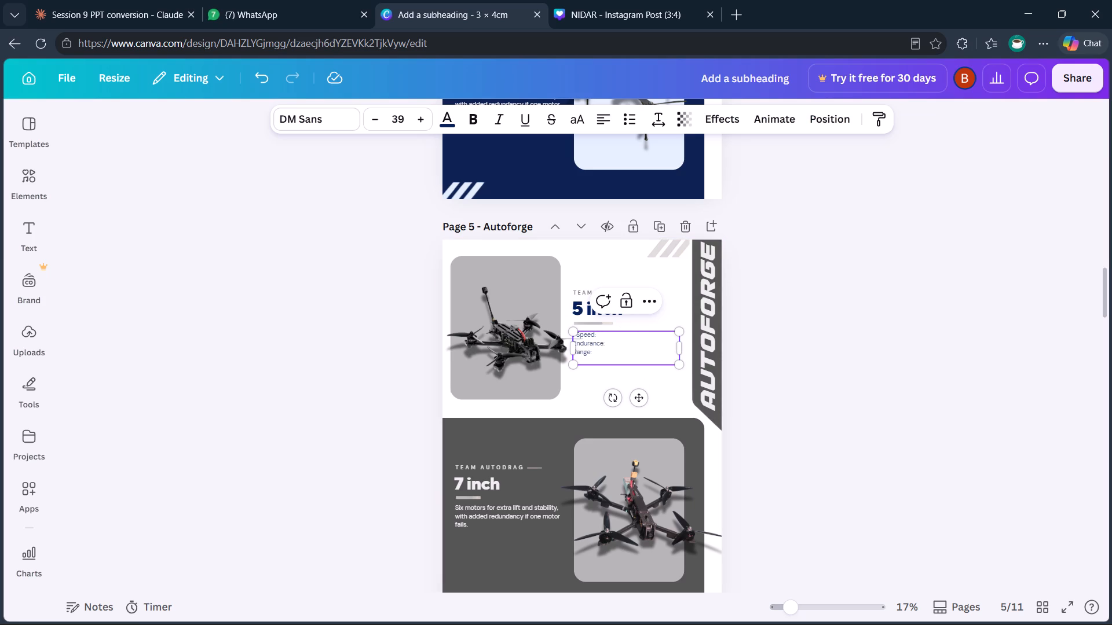
click(604, 335)
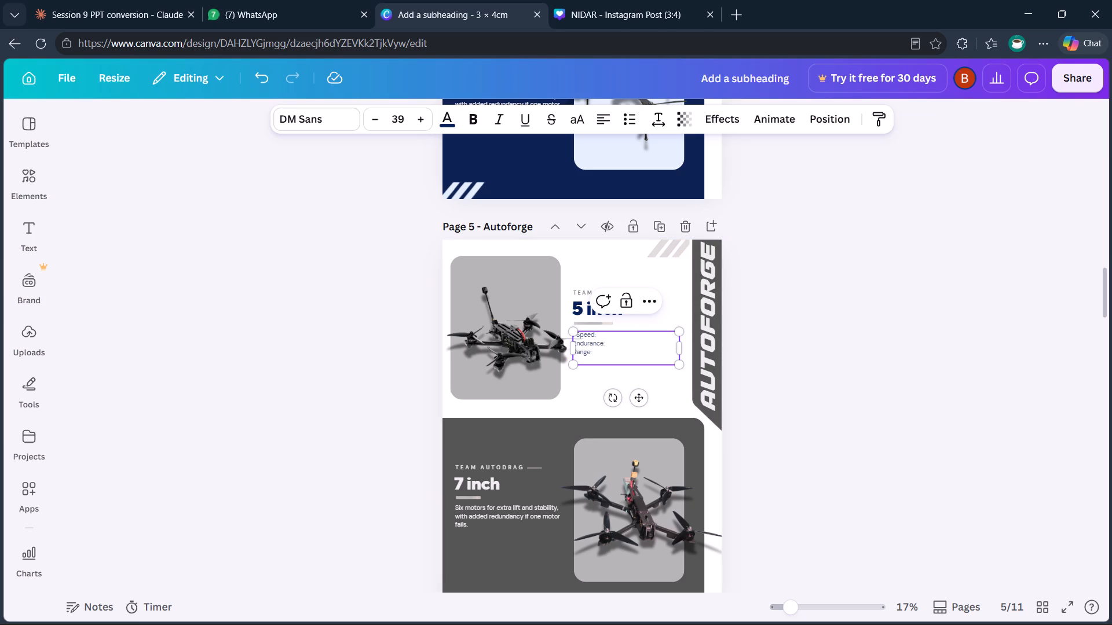
click(604, 335)
text(peed)
key(space)
text(120)
text(km/)
text(hr)
key(minus)
text(180km/)
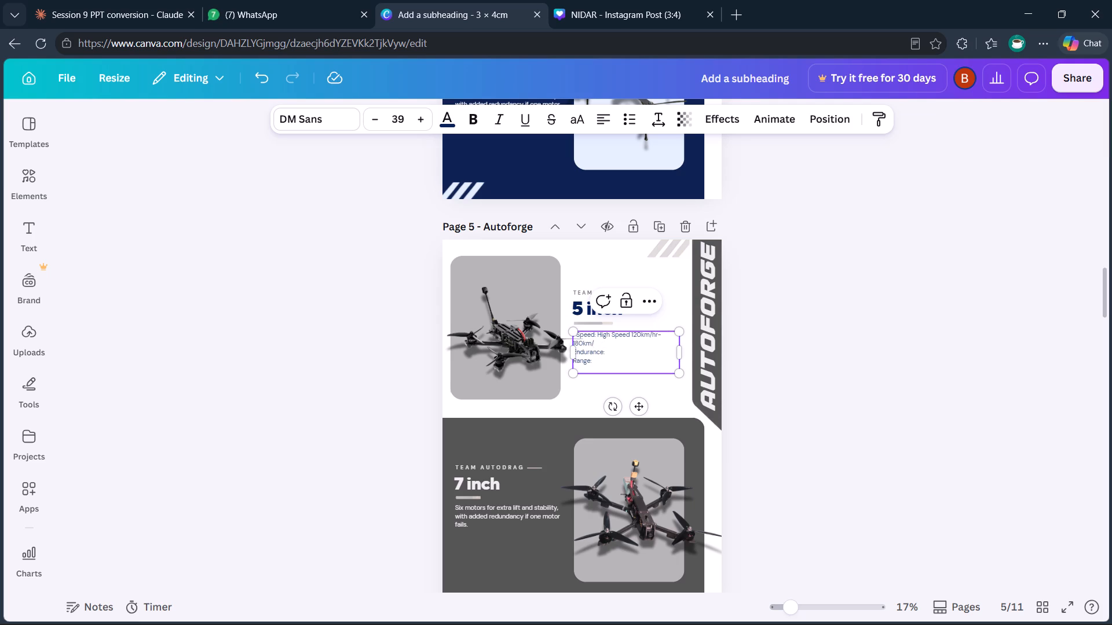
text(hr)
key(space)
text(kama)
text(kazi)
Fill in the 5 inch drone's Endurance as "18 min" and Range as "3-5 km".
key(Down)
key(space)
text(18 min)
key(Down)
key(space)
text(3-5 km)
Copy all of the 5 inch drone's spec lines on the Autoforge page.
click(620, 367)
drag(620, 367, 574, 329)
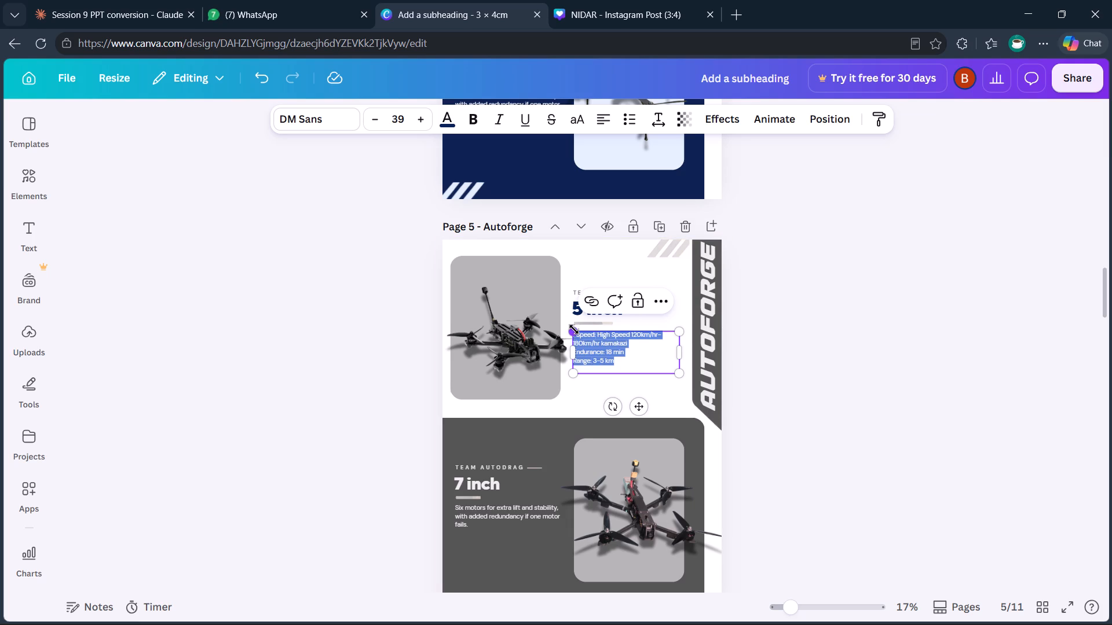
scroll(575, 329, right, 1)
key(ctrl+c)
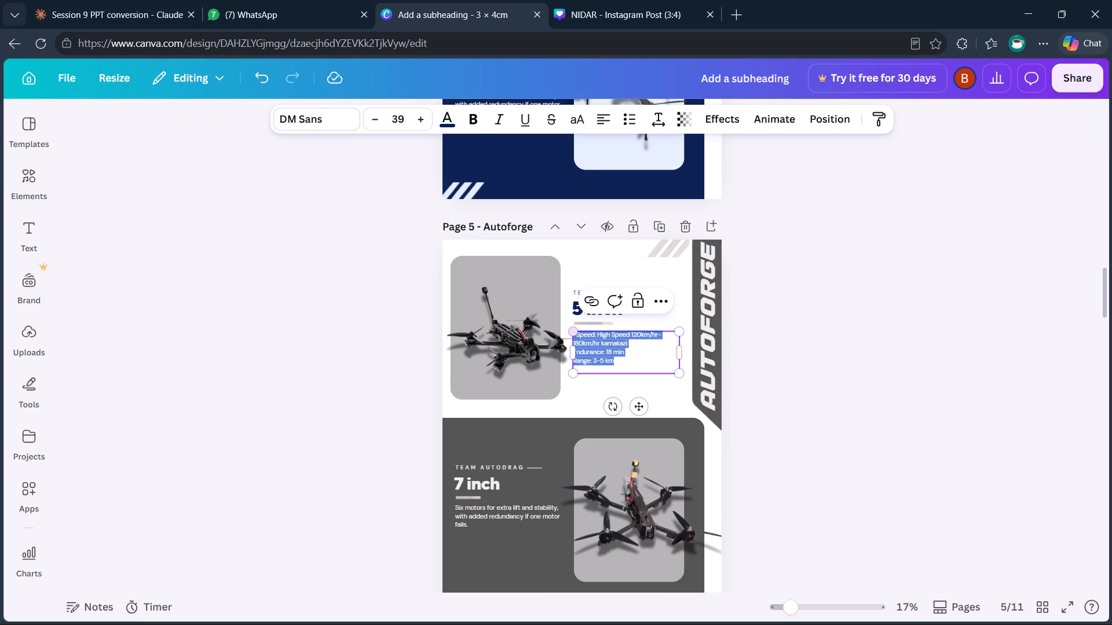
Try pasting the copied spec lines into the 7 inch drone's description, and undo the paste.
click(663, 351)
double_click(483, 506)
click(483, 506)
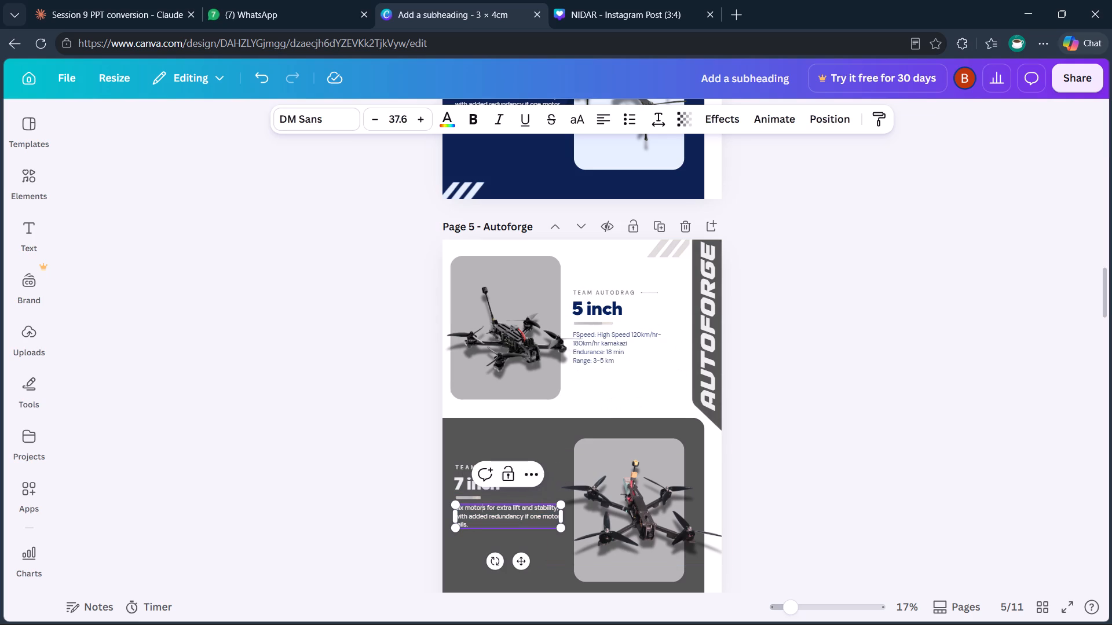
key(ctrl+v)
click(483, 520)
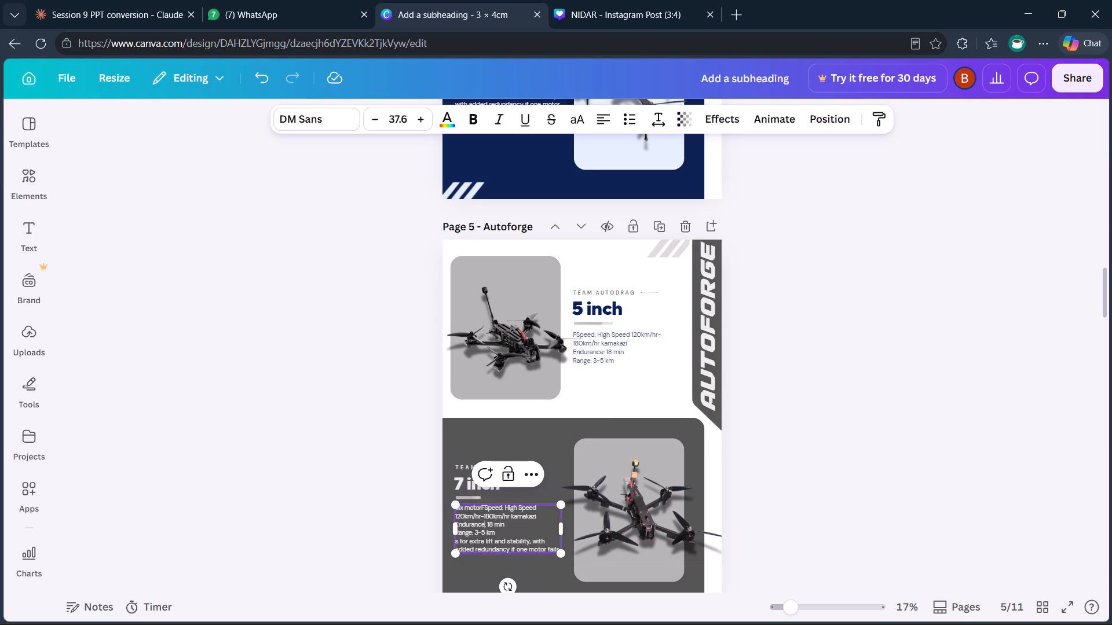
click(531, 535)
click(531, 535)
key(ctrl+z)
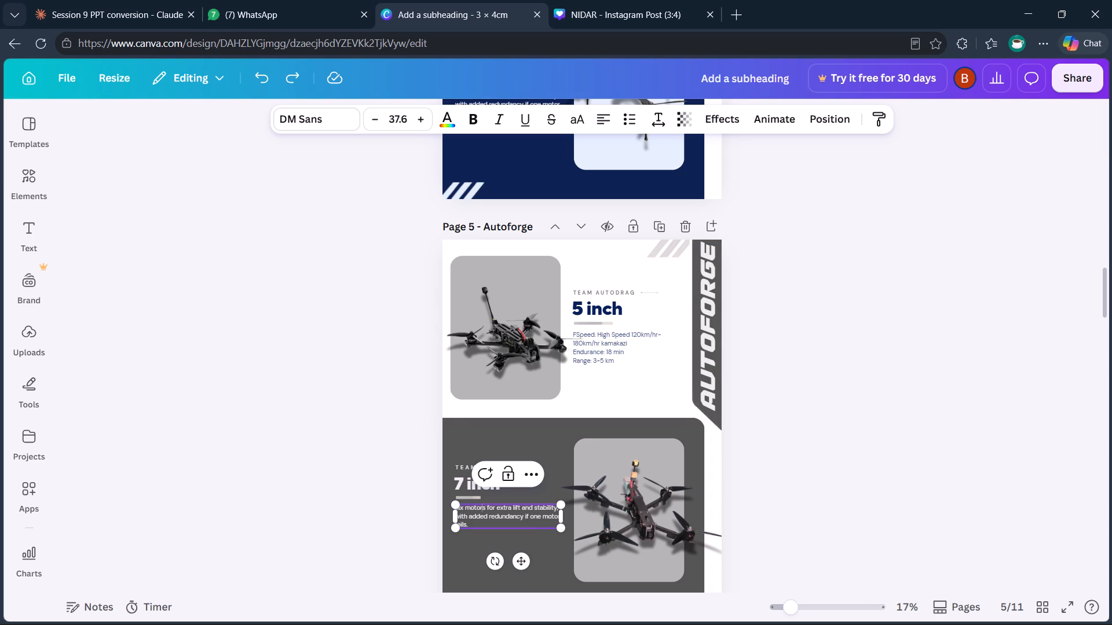
Replace the 7 inch drone's description on the Autoforge page with the copied spec lines.
drag(475, 522, 460, 505)
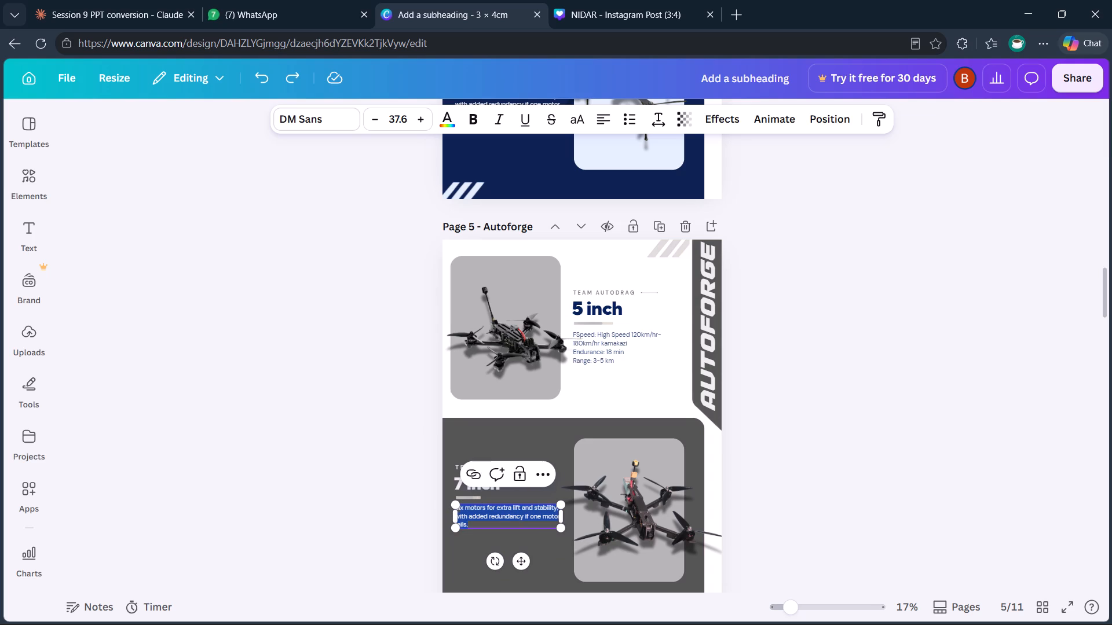
key(ctrl+v)
ctrl+click(460, 505)
click(460, 505)
double_click(514, 530)
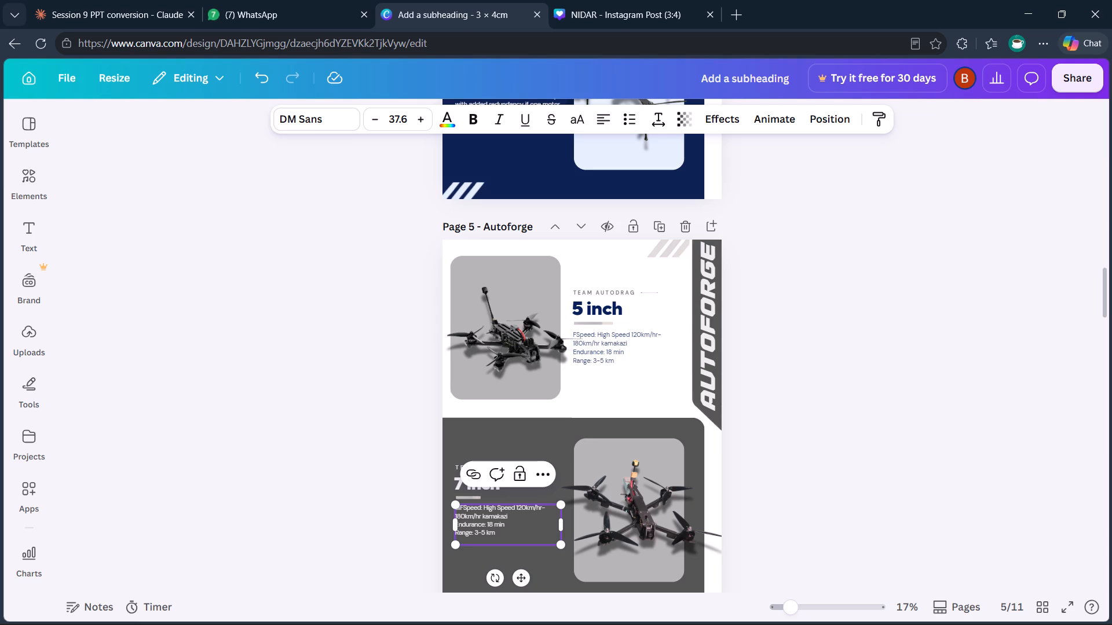
click(510, 523)
click(510, 523)
Respell the last word of the 5 inch drone's speed line on the Autoforge page as "kamekazi".
scroll(503, 524, down, 2)
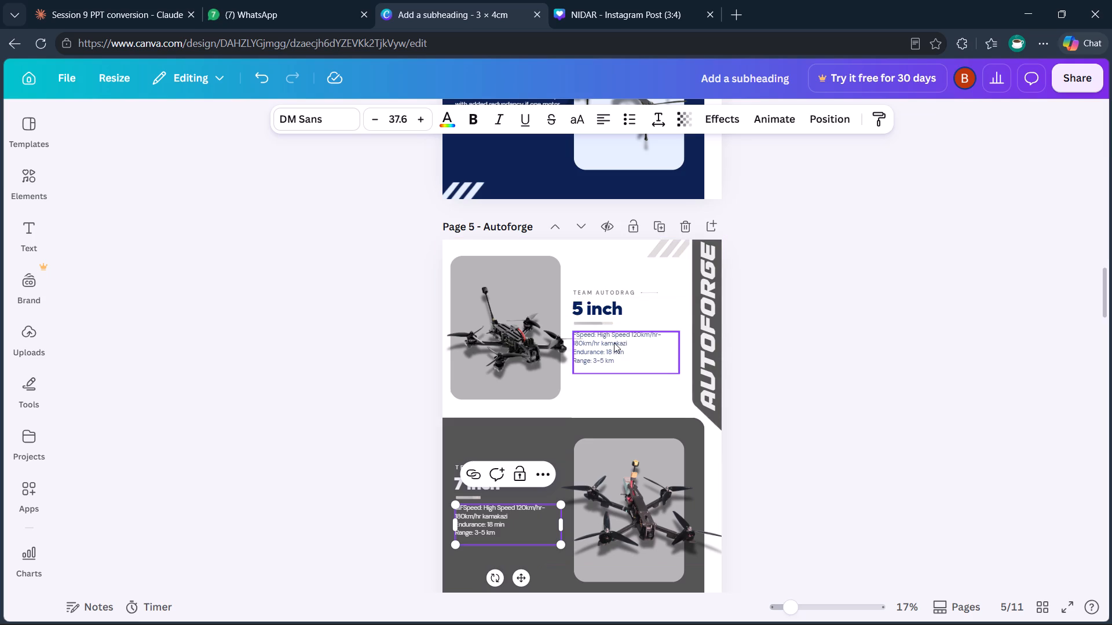
double_click(614, 343)
key(BackSpace)
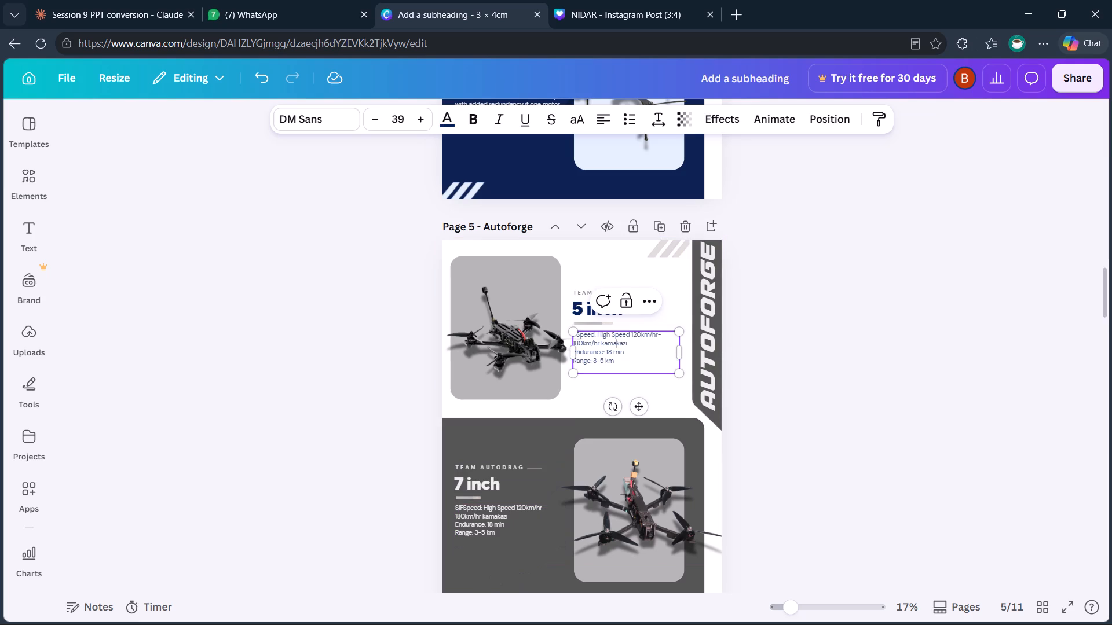
key(e)
Respell the last word of the 7 inch drone's speed line as "kamekazi" too.
scroll(614, 343, up, 1)
double_click(500, 507)
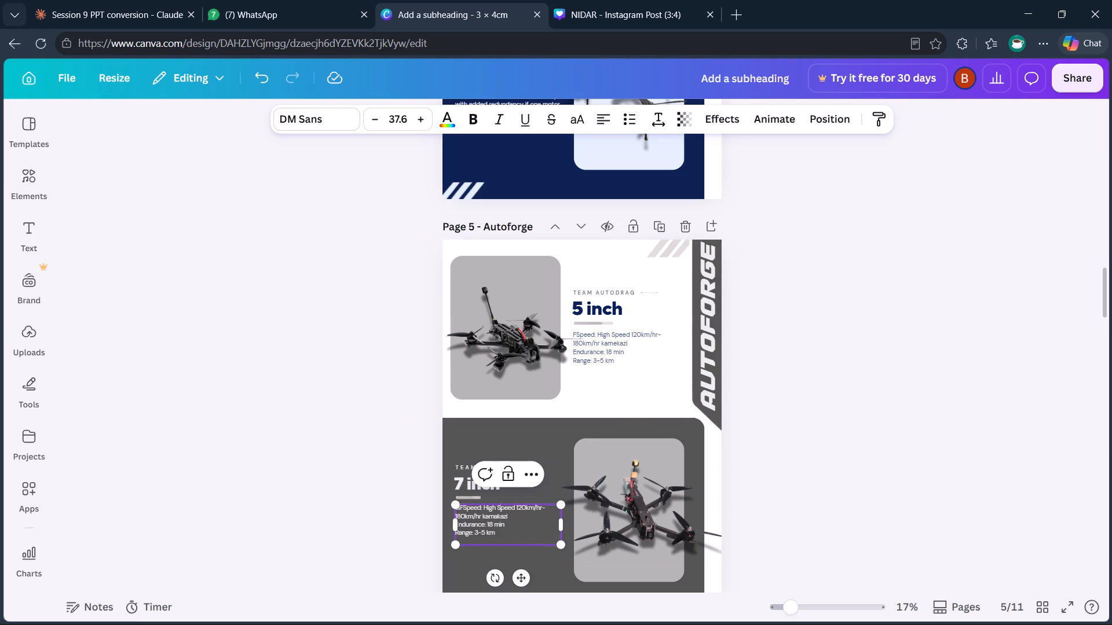
click(499, 517)
key(Left)
click(499, 517)
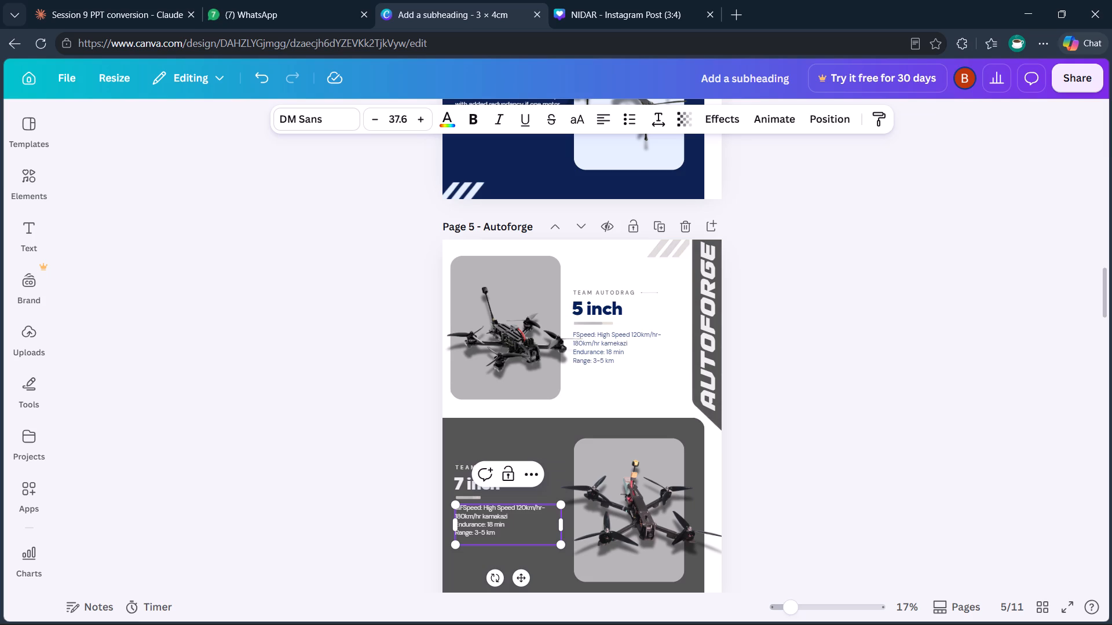
click(499, 517)
key(Left)
key(BackSpace)
key(e)
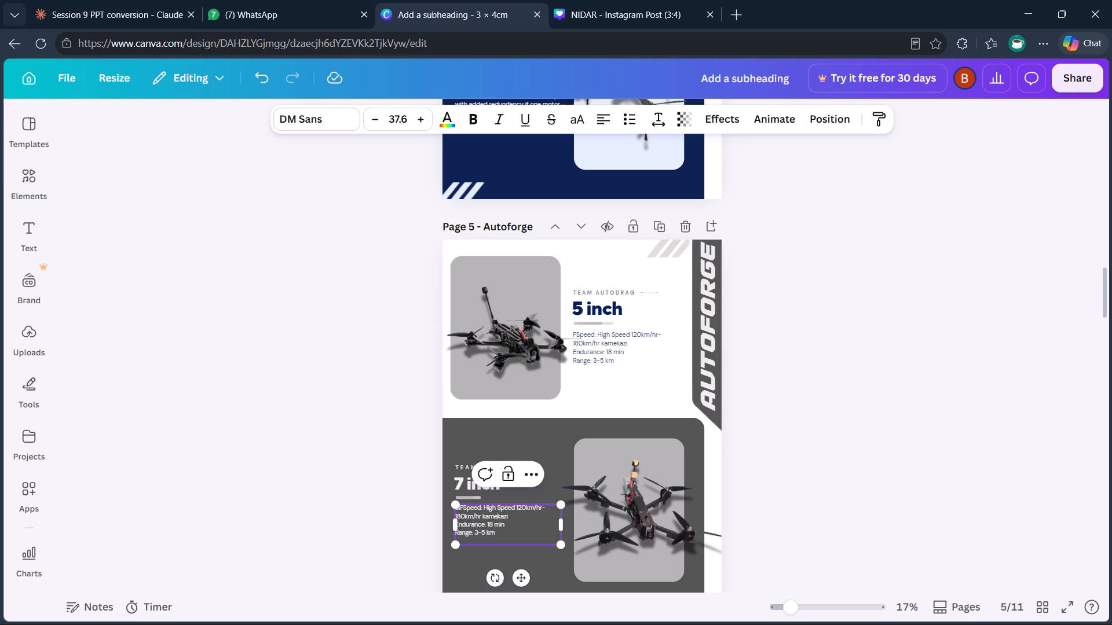
Set the upper speed in the 7 inch drone's speed line, the kamekazi figure, to 120km/hr.
click(526, 507)
scroll(480, 519, right, 1)
click(515, 525)
key(Left)
click(515, 525)
key(Left)
key(Left)
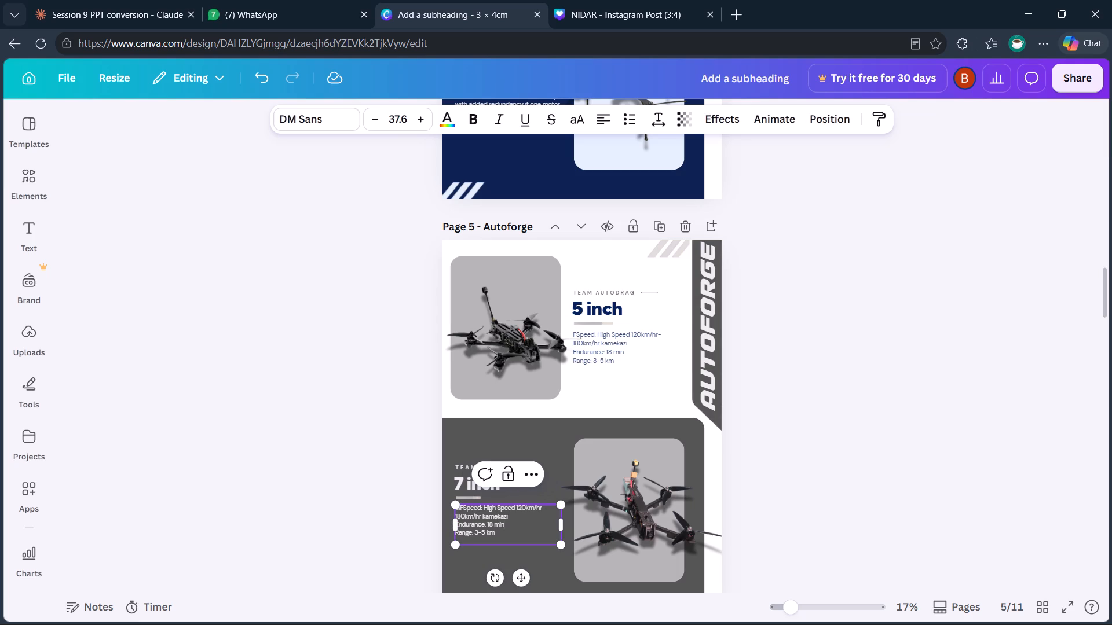
key(Left)
key(Left)
key(Left)
key(Left)
click(518, 525)
key(Up)
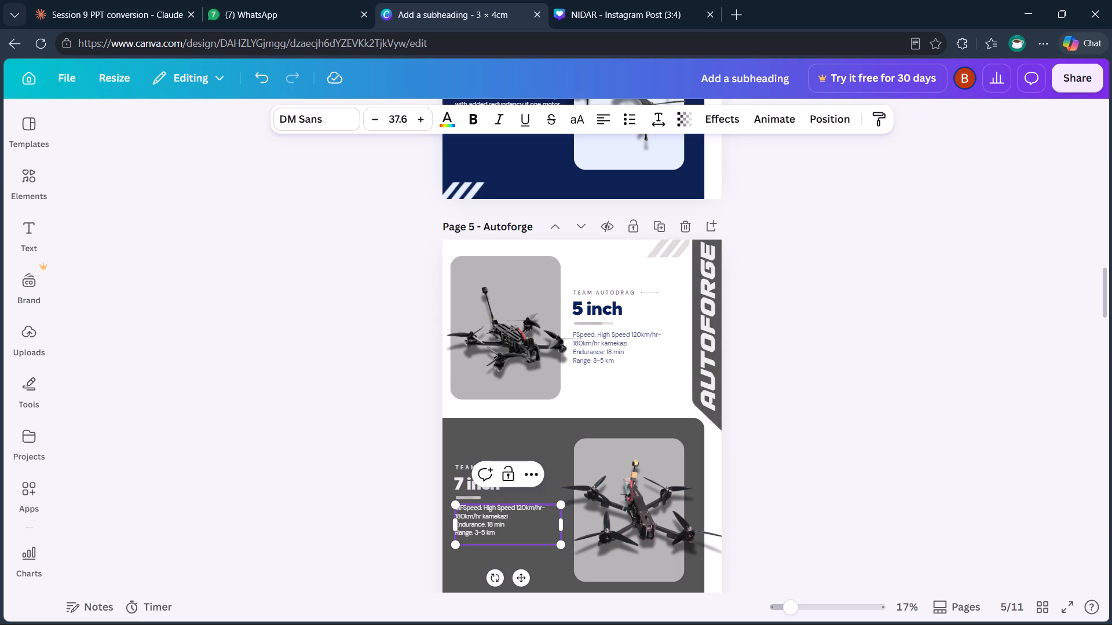
key(Left)
click(518, 525)
key(Left)
key(Left)
key(Left)
key(Left)
key(Left)
key(Left)
key(Left)
key(Left)
key(Left)
key(Left)
key(Left)
key(BackSpace)
key(BackSpace)
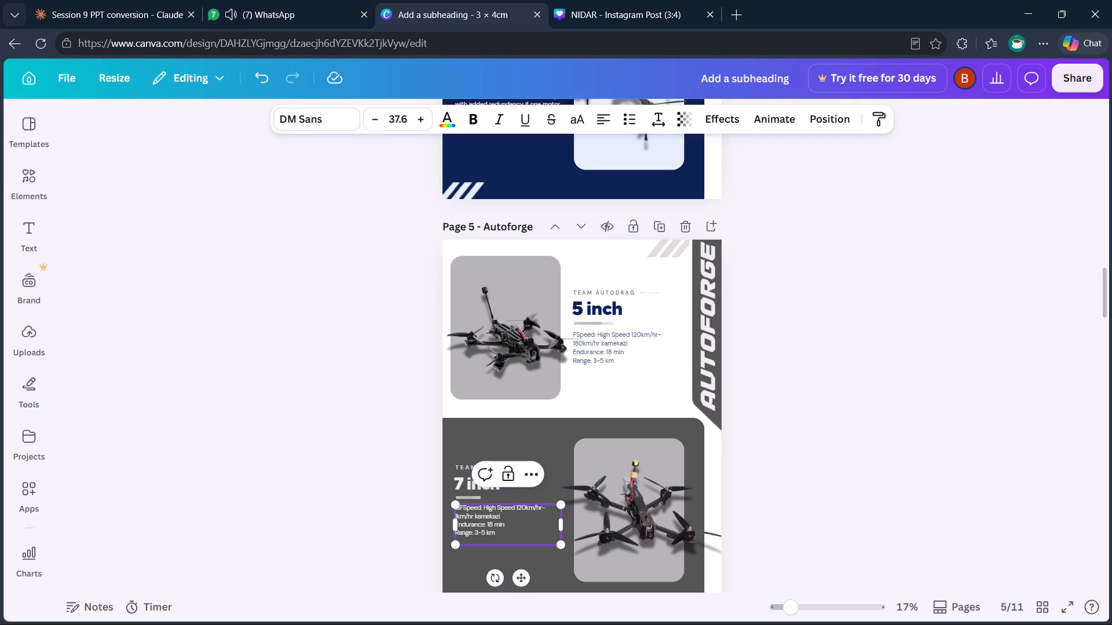
text(20)
key(space)
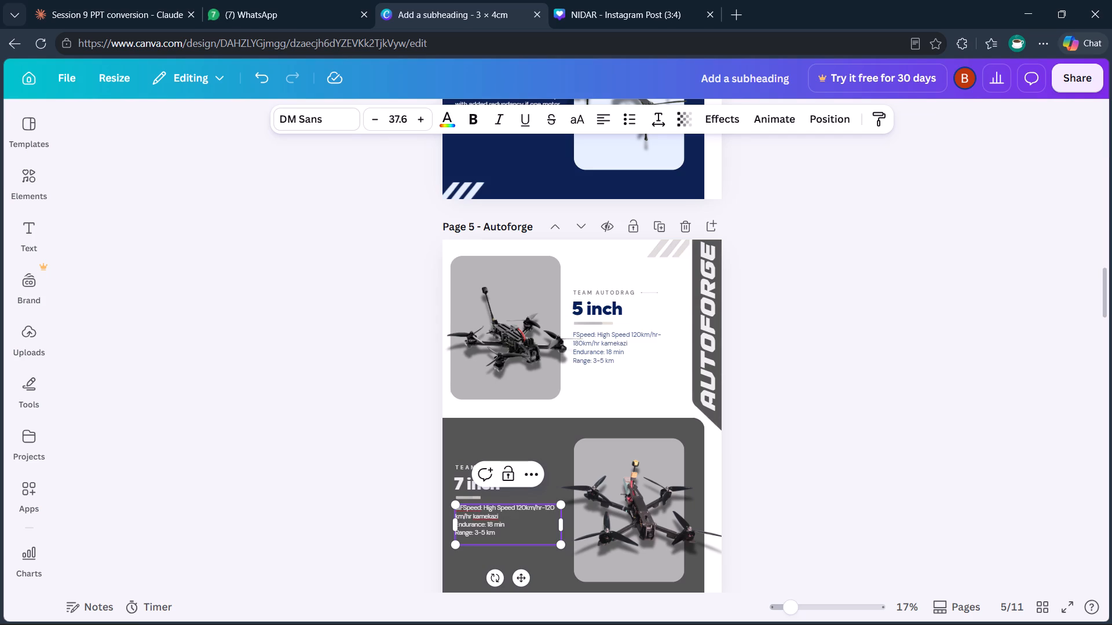
key(Left)
key(Delete)
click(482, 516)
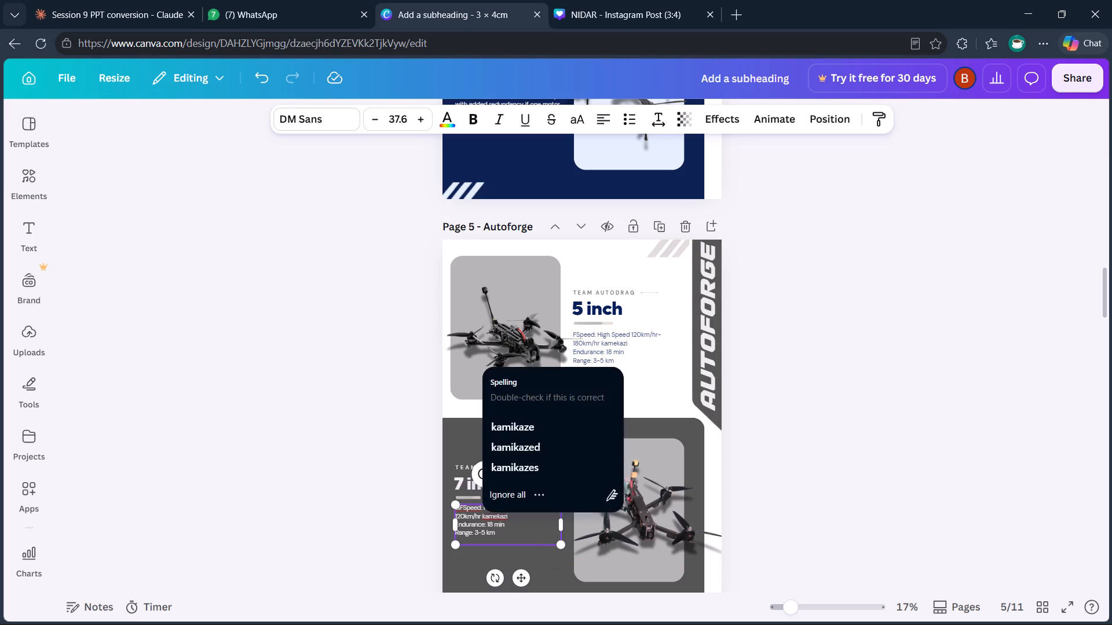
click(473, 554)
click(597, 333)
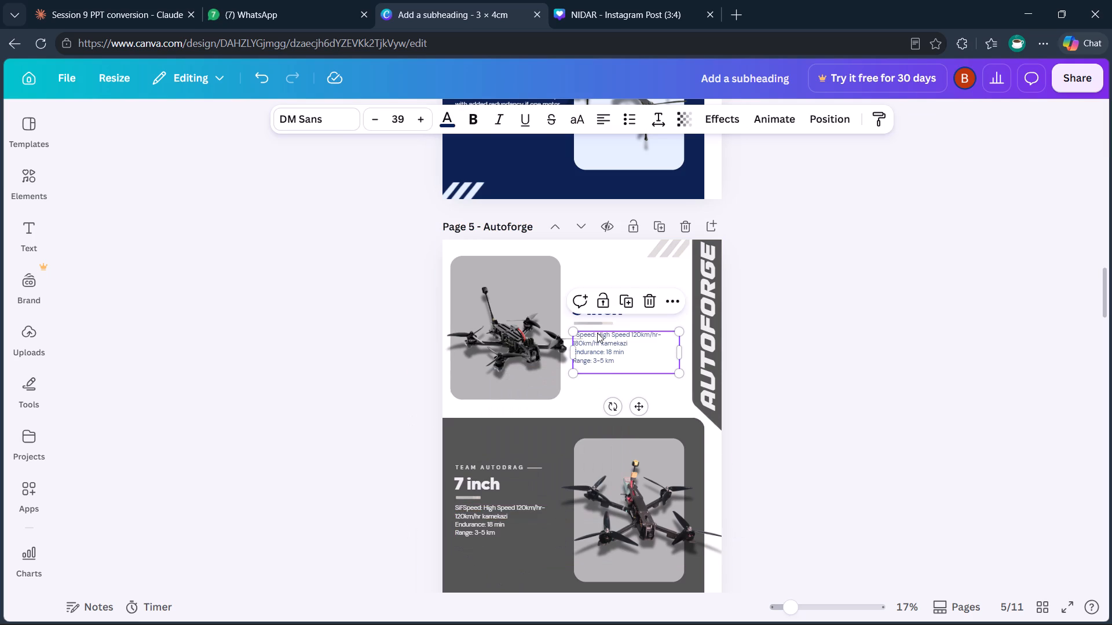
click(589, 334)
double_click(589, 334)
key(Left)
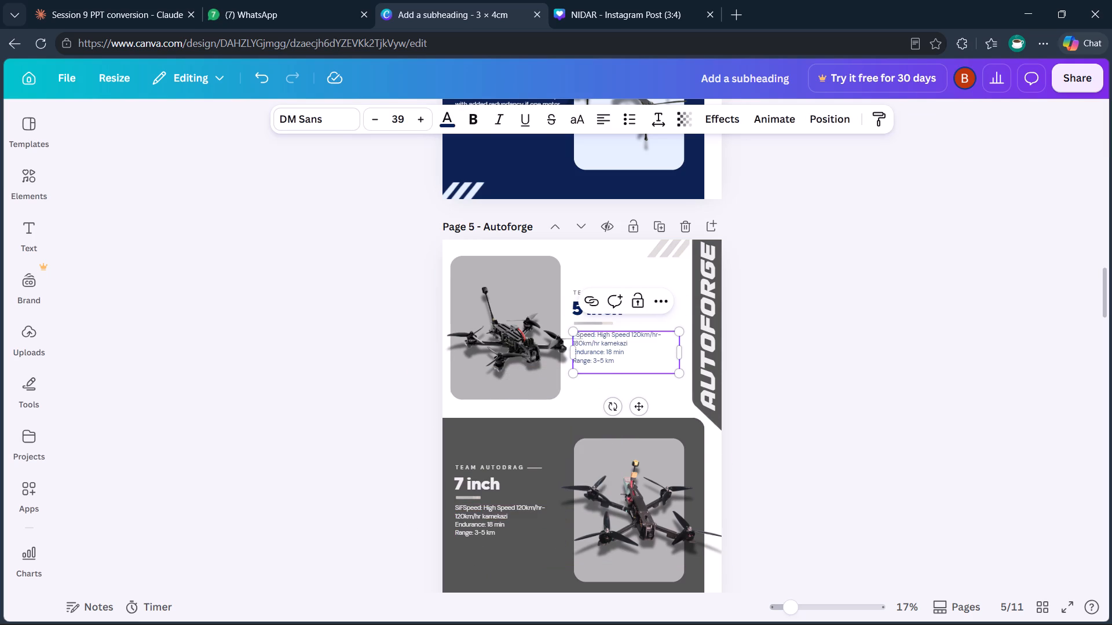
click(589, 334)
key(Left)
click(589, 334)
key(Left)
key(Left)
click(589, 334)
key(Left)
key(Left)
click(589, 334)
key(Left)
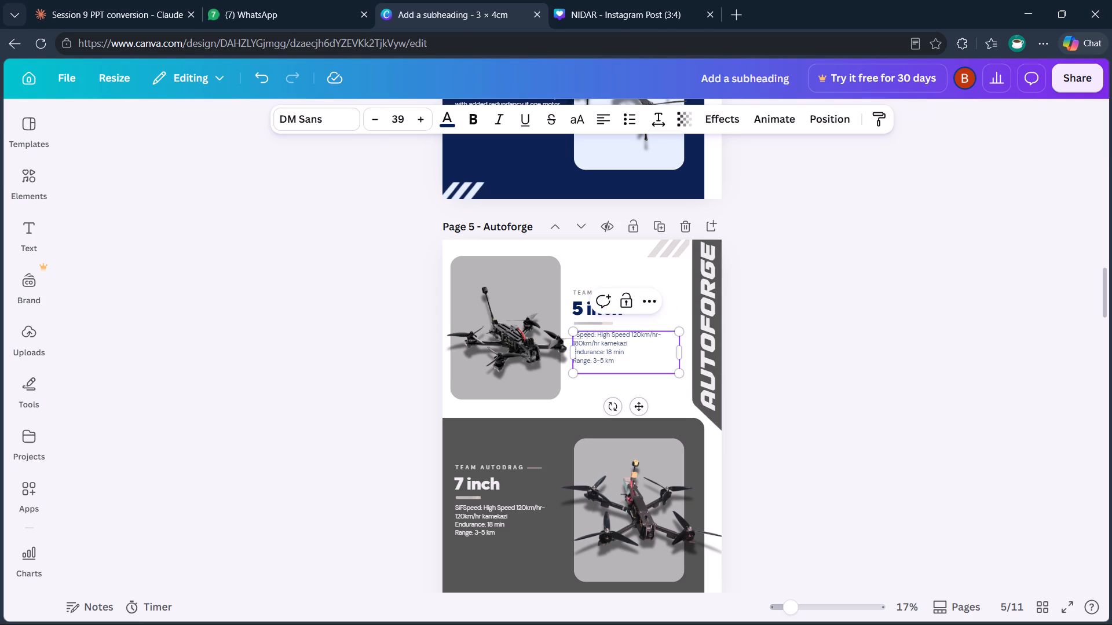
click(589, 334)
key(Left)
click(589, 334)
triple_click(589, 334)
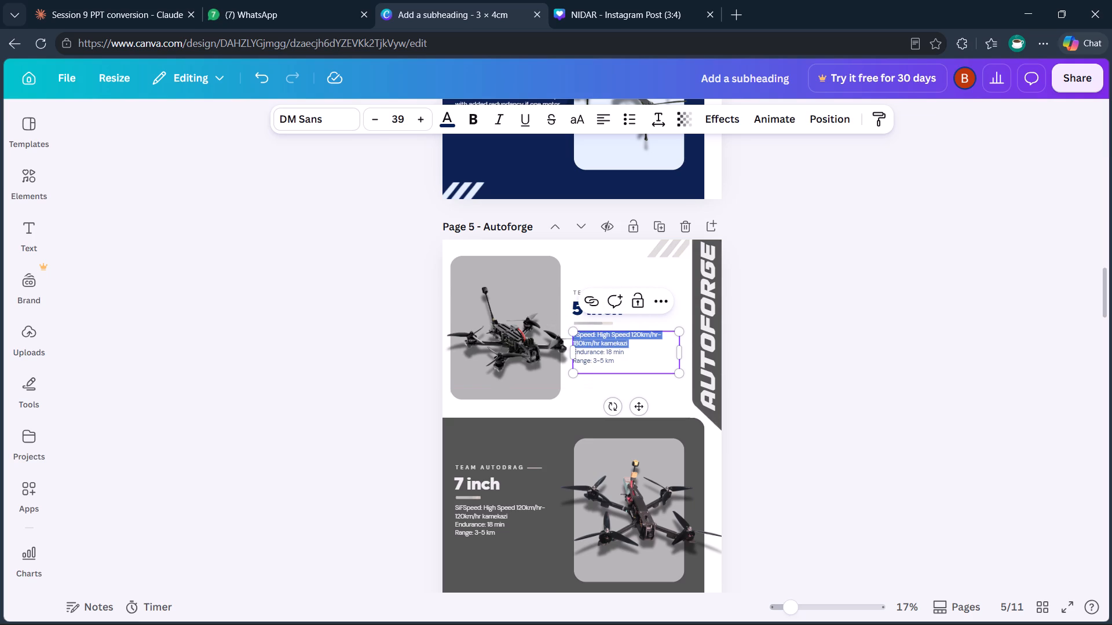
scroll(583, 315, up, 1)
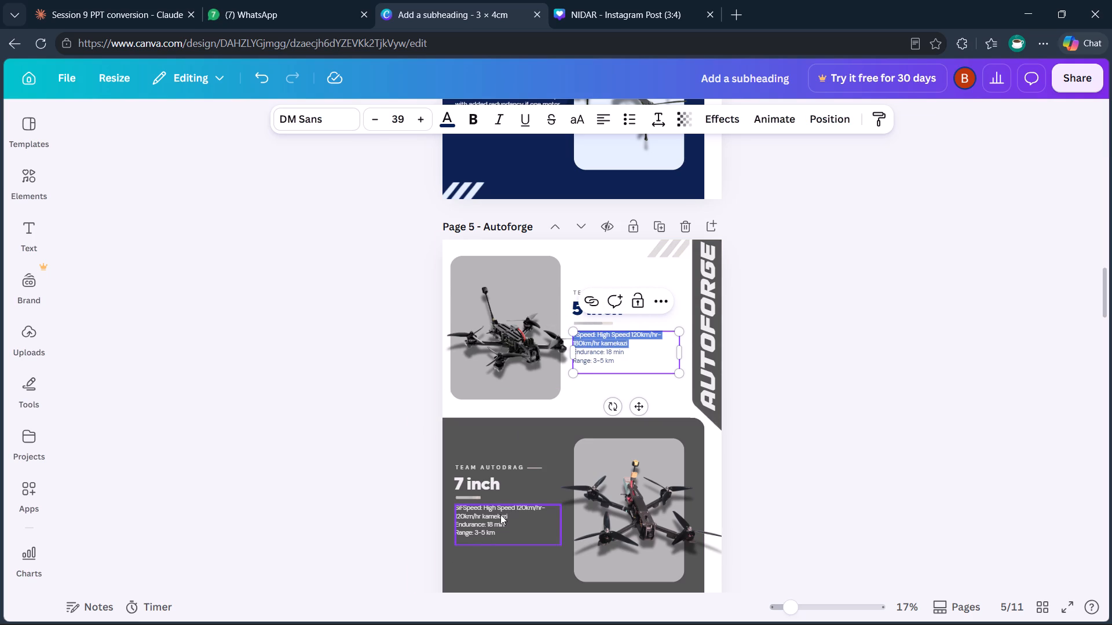
Set the first speed figure in the 7 inch drone's speed line to 60km/hr.
click(500, 514)
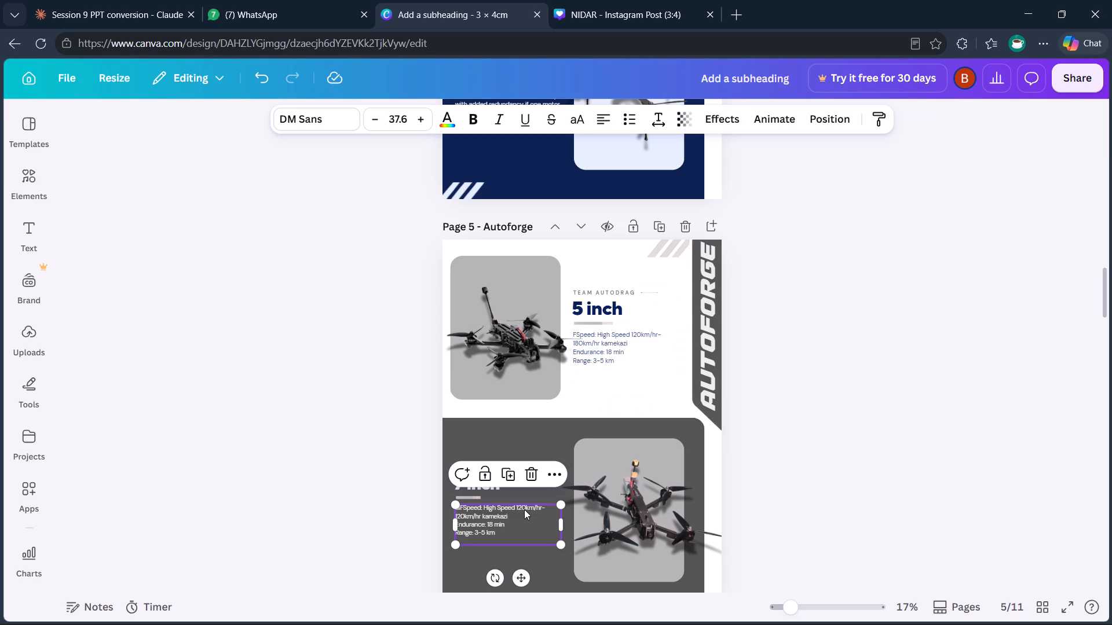
triple_click(524, 509)
click(524, 509)
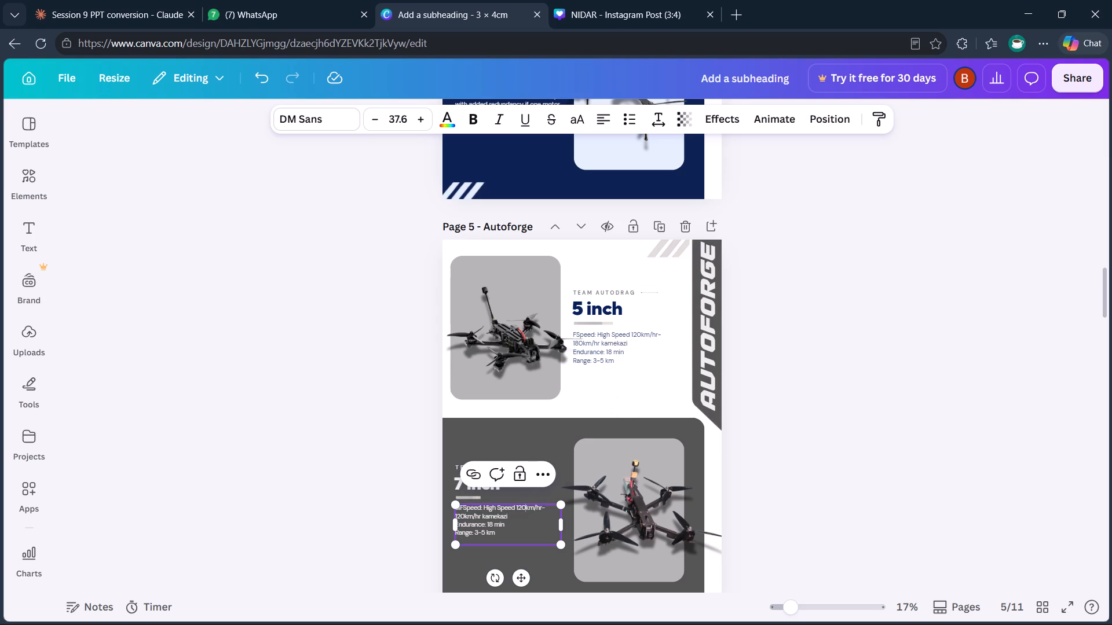
key(BackSpace)
key(BackSpace)
key(BackSpace)
click(529, 508)
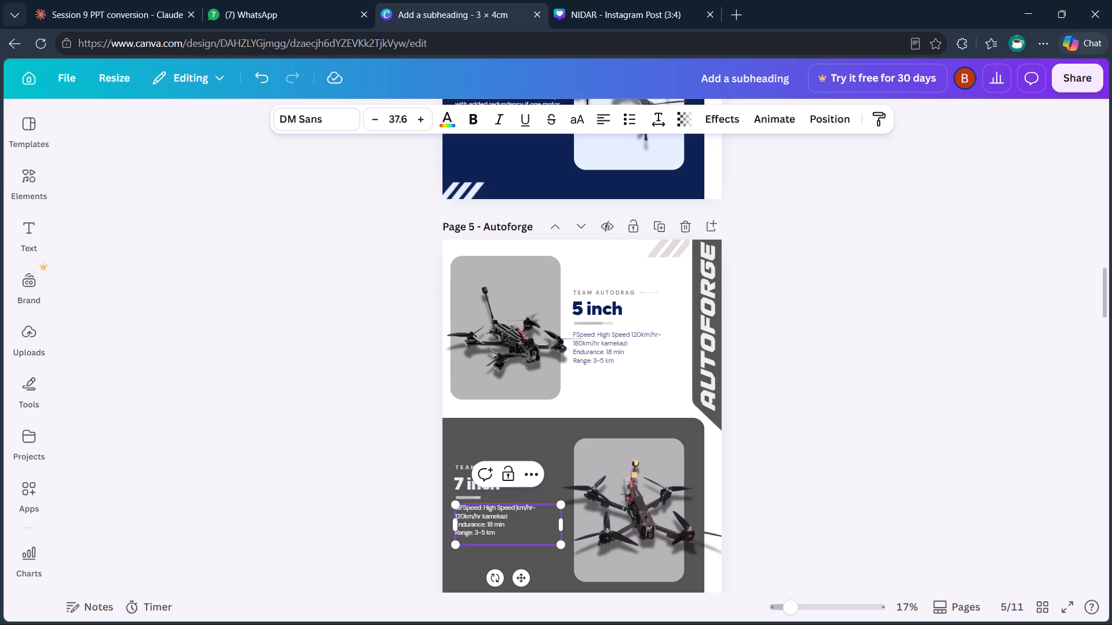
text(60)
key(BackSpace)
key(BackSpace)
key(Left)
key(Left)
key(Left)
key(Left)
key(Left)
key(Right)
text(60)
Set the 7 inch drone's Endurance to 30 min.
click(520, 528)
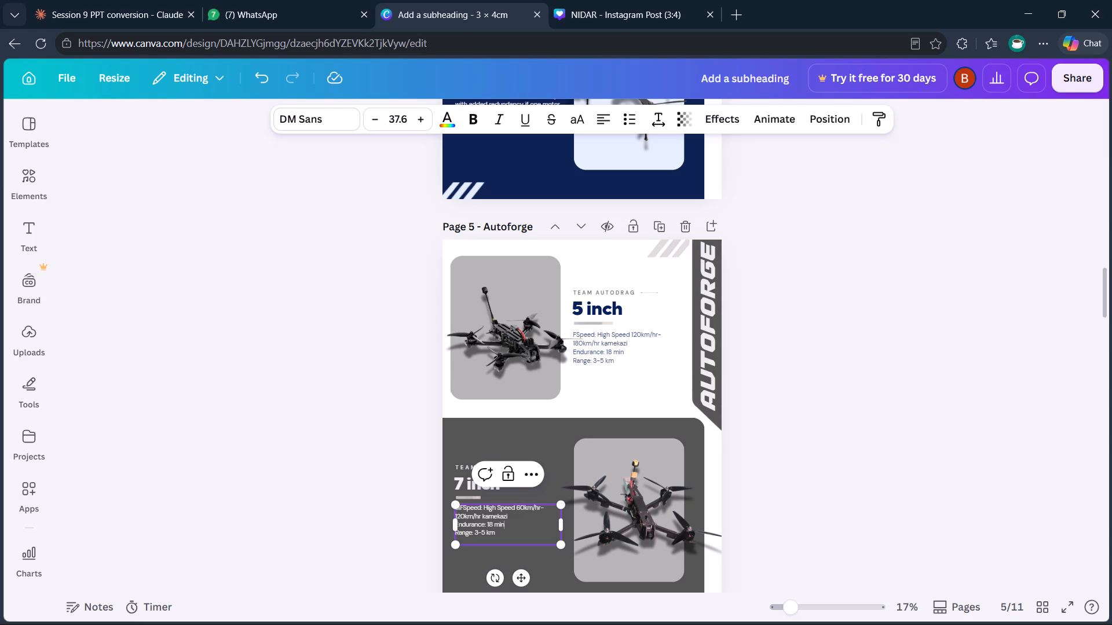
click(520, 528)
key(Left)
key(Left)
key(Left)
key(Left)
key(Left)
key(Right)
key(BackSpace)
key(BackSpace)
text(30)
Replace the 7 inch drone's Range value with "5-6 km".
click(495, 535)
key(BackSpace)
key(BackSpace)
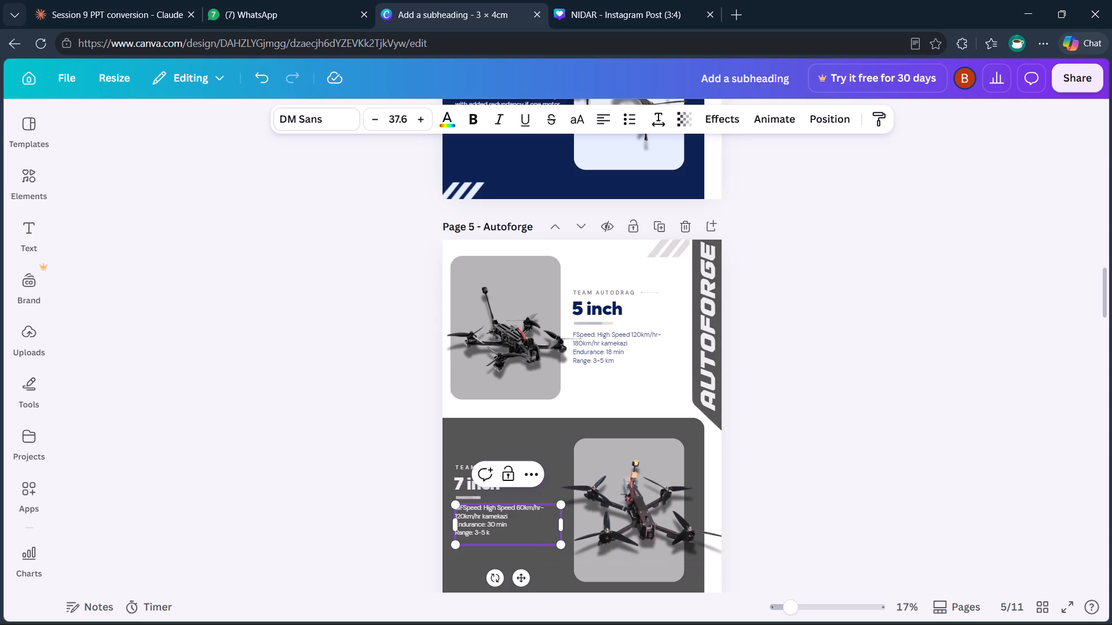
key(BackSpace)
key(BackSpace)
key(BackSpace)
key(BackSpace)
click(495, 535)
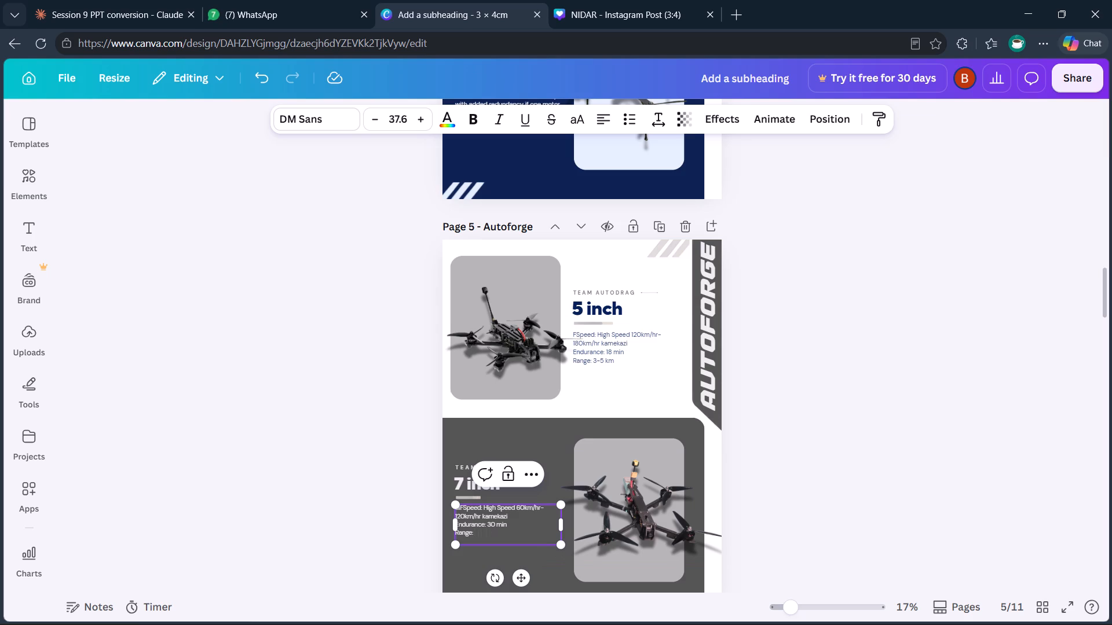
double_click(495, 535)
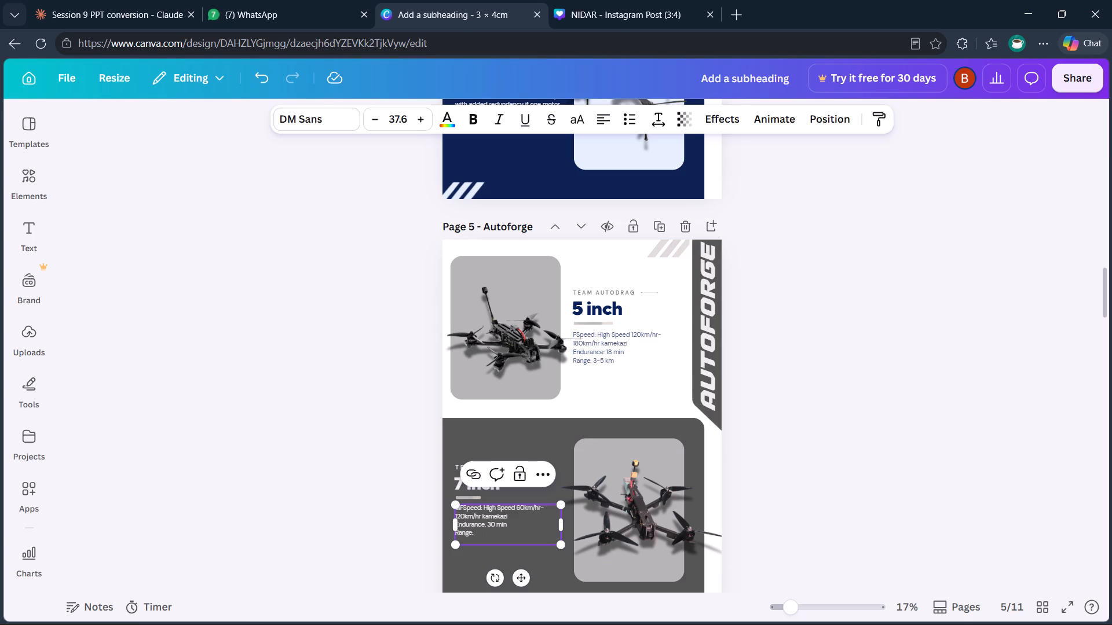
text(5-6)
key(space)
text(km)
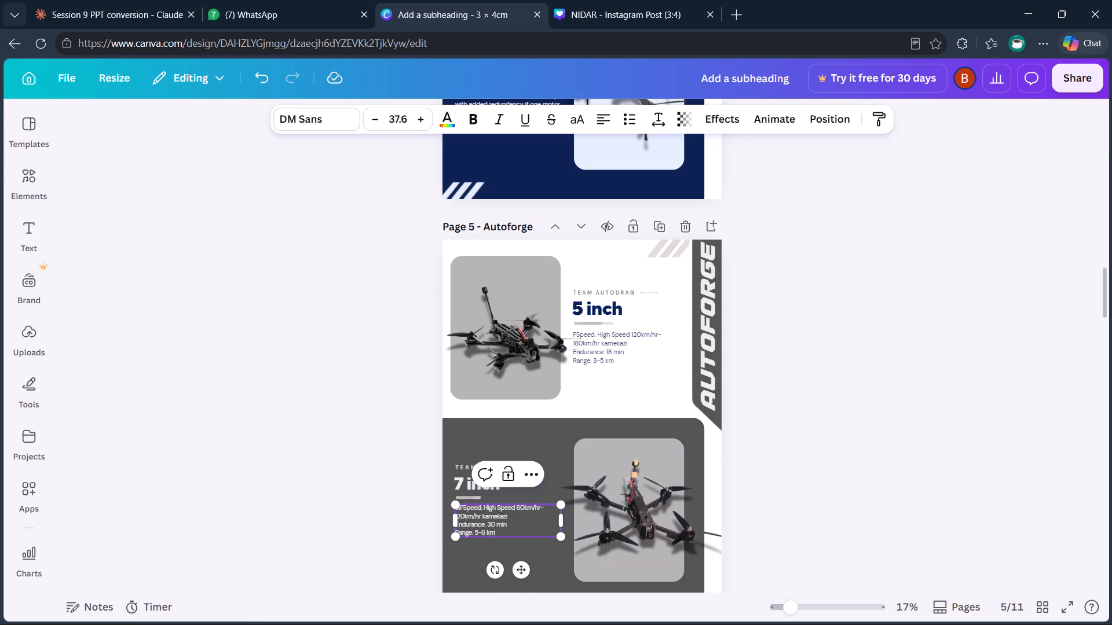
key(space)
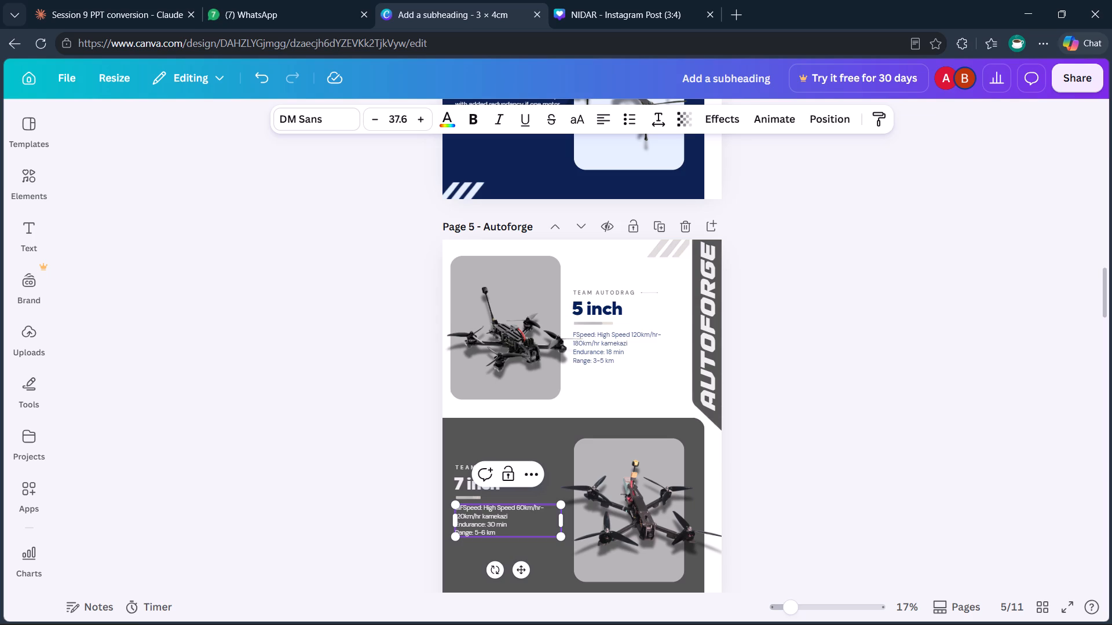
Delete the stray characters in front of "Speed" in the 7 inch drone's description.
click(469, 509)
key(Left)
key(Left)
key(BackSpace)
key(BackSpace)
key(BackSpace)
key(BackSpace)
click(851, 442)
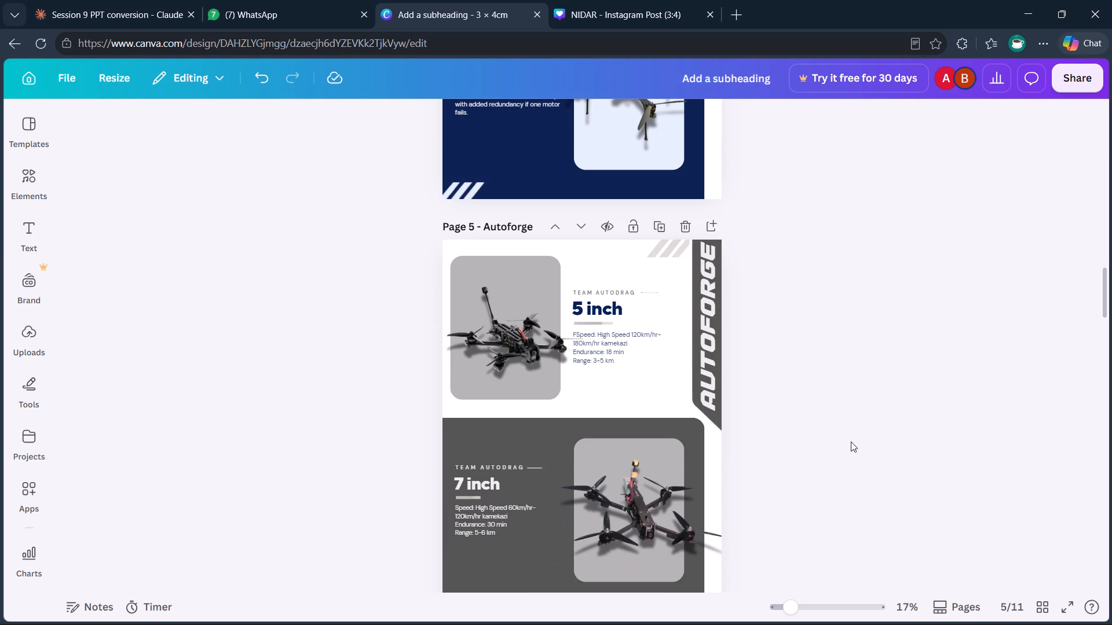
Delete the stray "F" in front of "Speed" in the 5 inch drone's description.
click(619, 344)
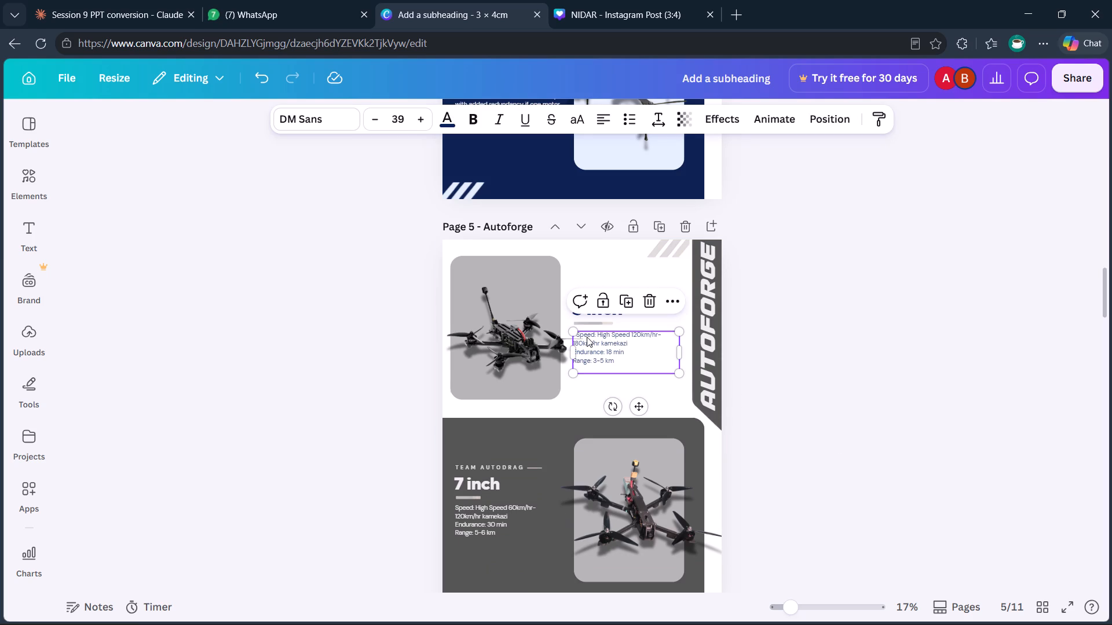
click(587, 337)
click(594, 336)
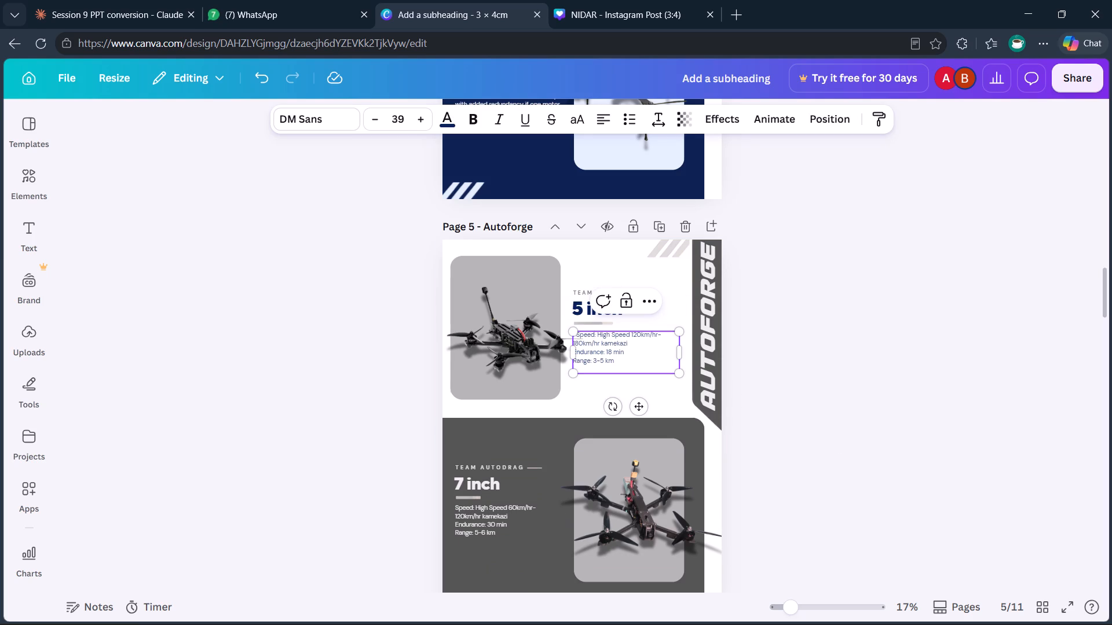
key(Left)
key(Left)
key(Left)
key(Left)
key(Left)
key(BackSpace)
key(BackSpace)
click(760, 352)
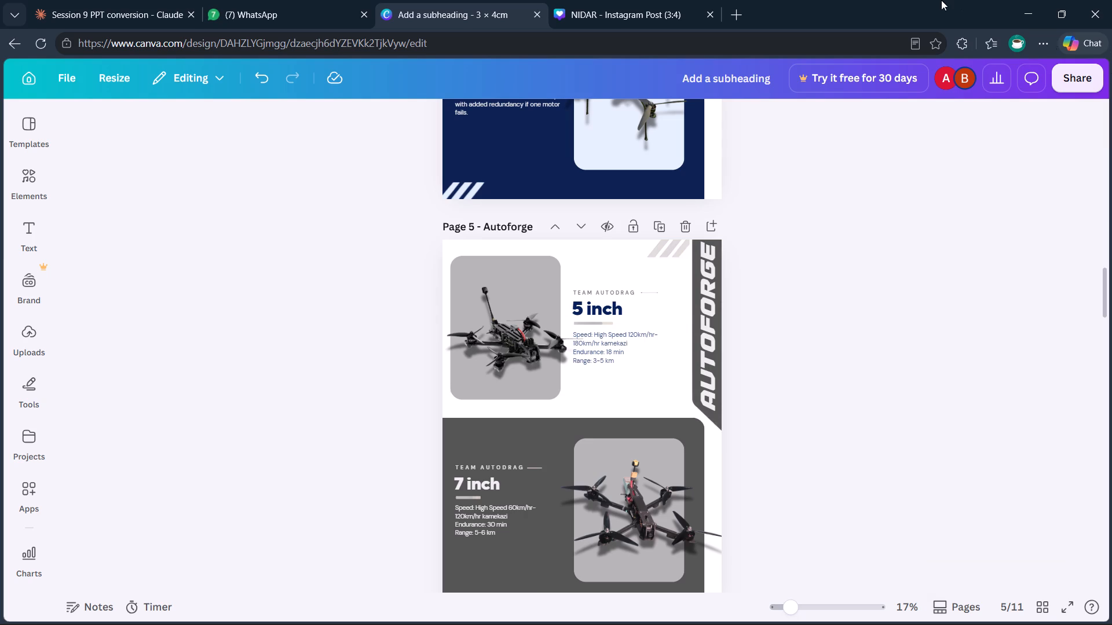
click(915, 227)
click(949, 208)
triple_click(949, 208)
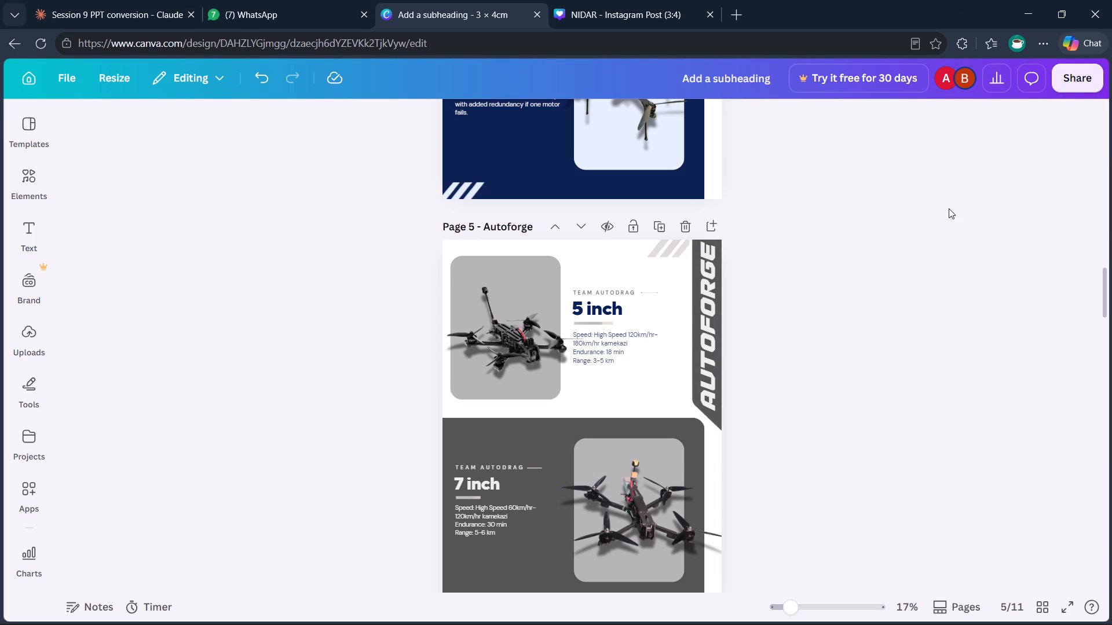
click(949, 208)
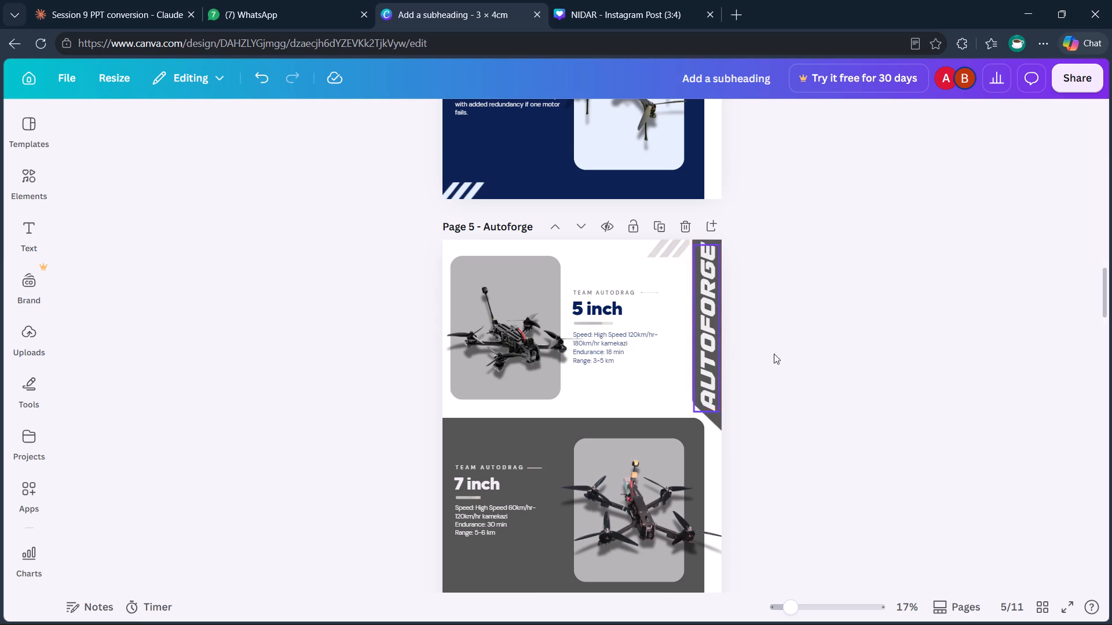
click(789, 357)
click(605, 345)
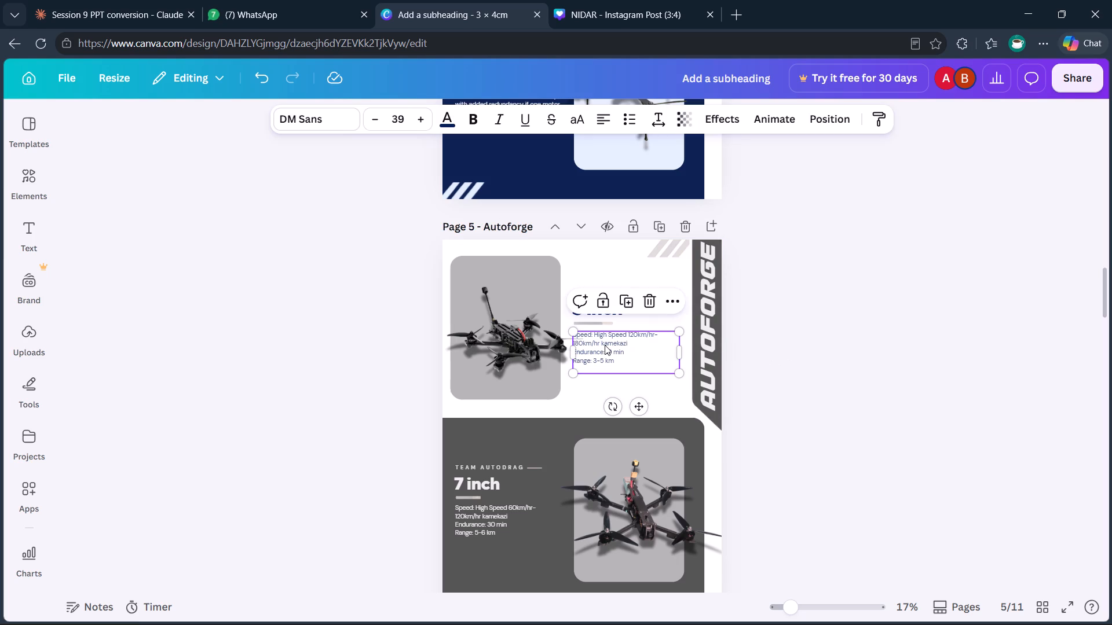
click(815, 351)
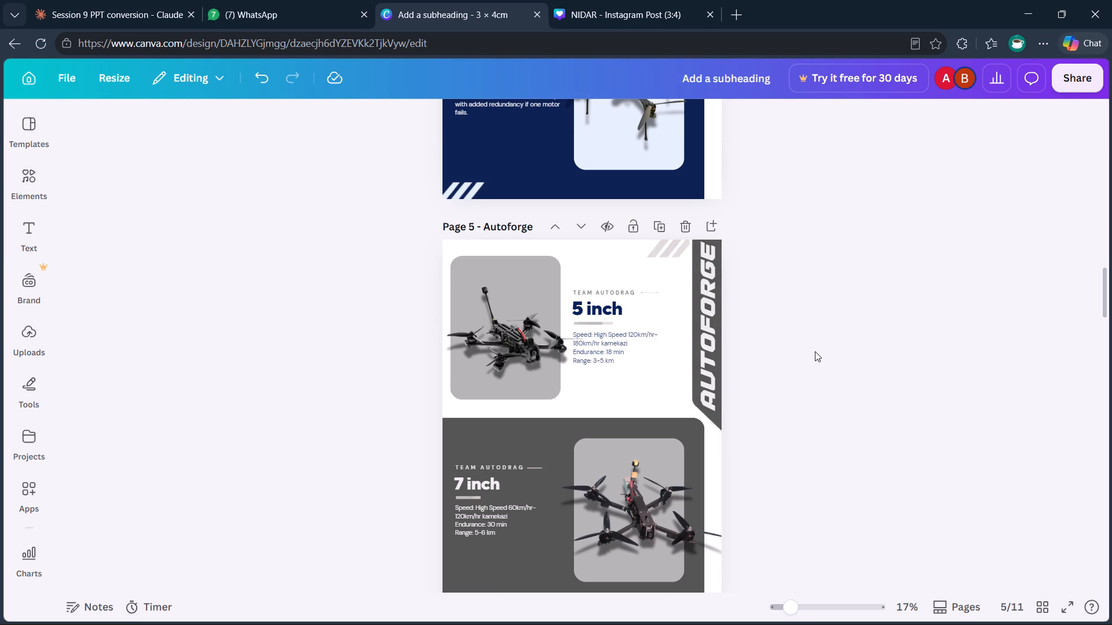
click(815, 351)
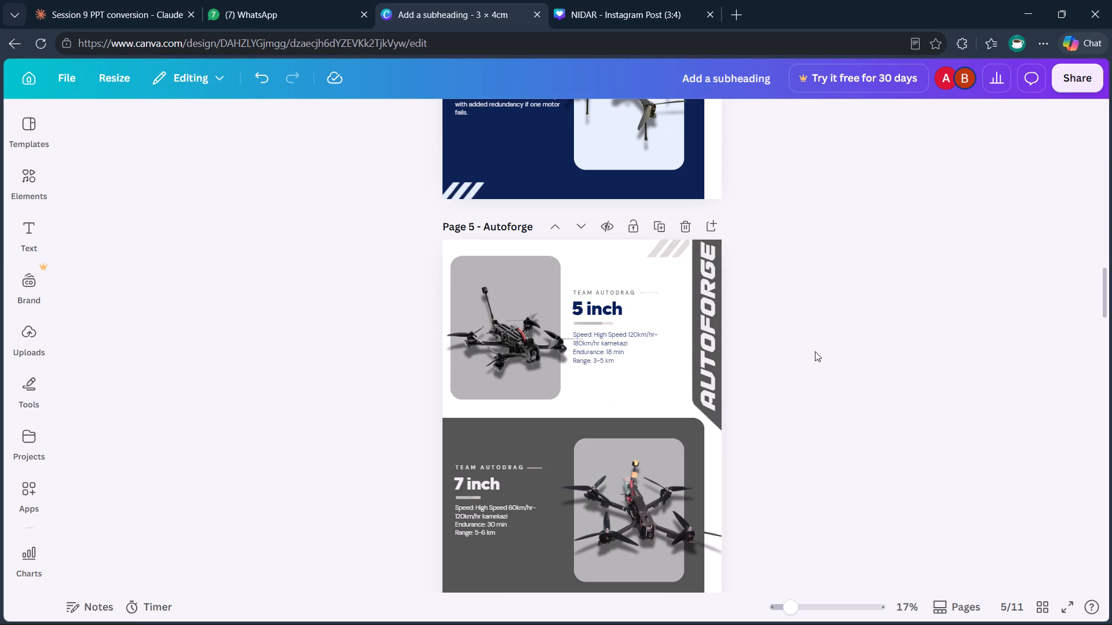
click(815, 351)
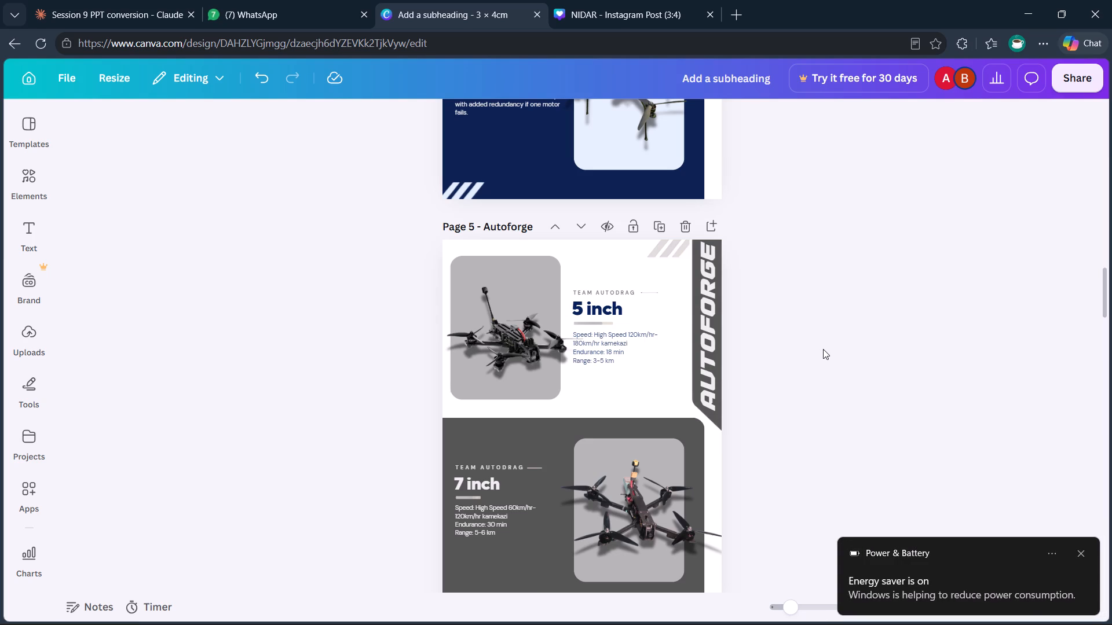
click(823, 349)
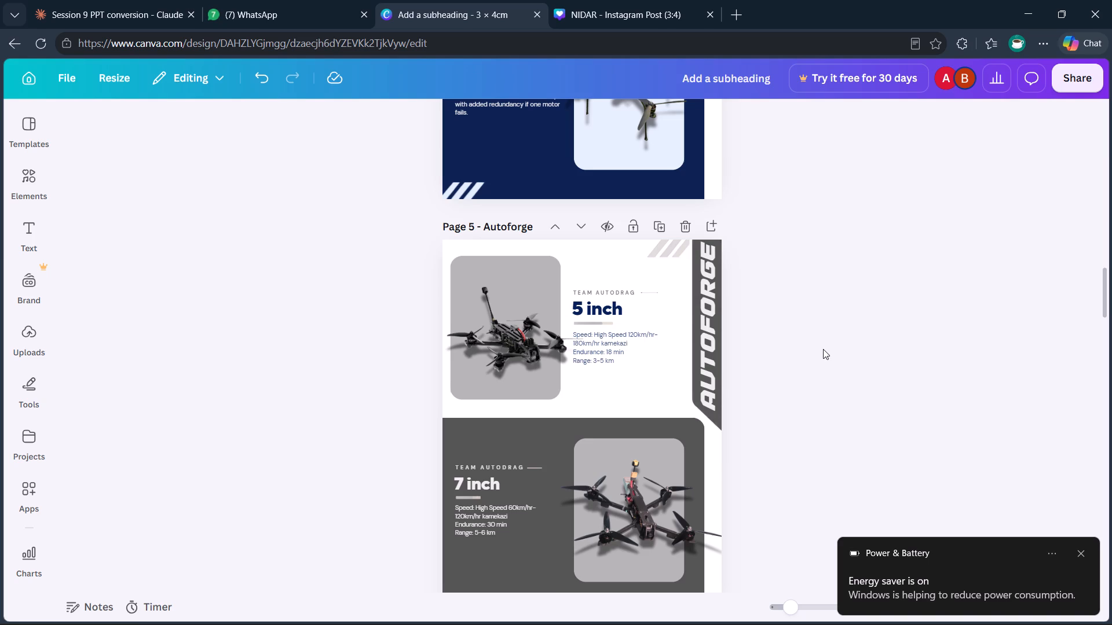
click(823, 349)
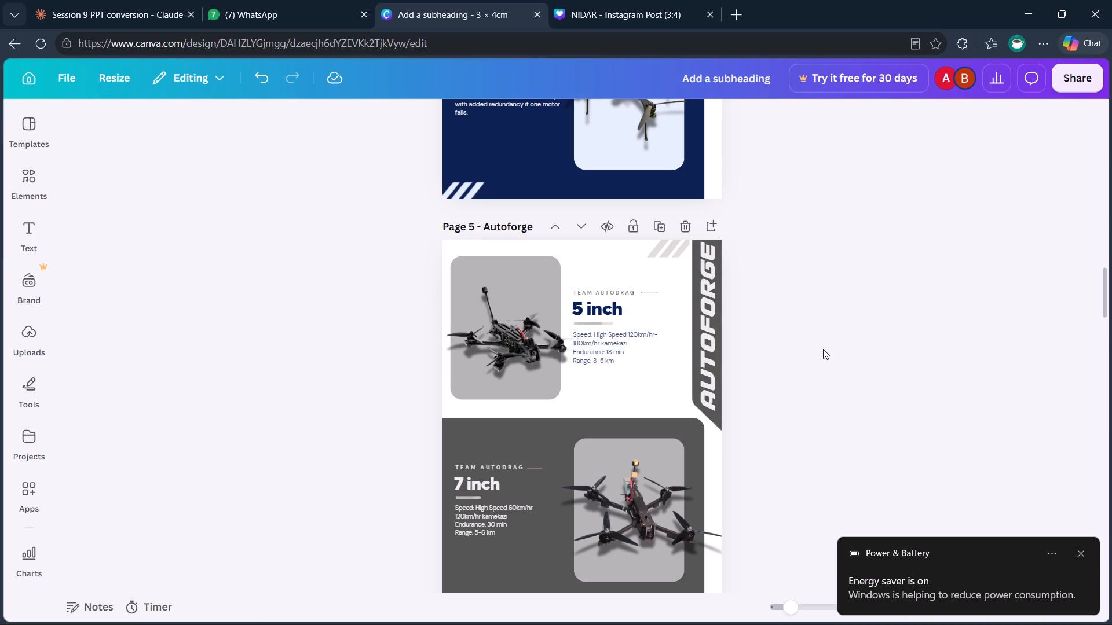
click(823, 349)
Copy the 7 inch drone's spec lines and paste them over the 10 inch drone's description on page 6.
scroll(722, 466, down, 2)
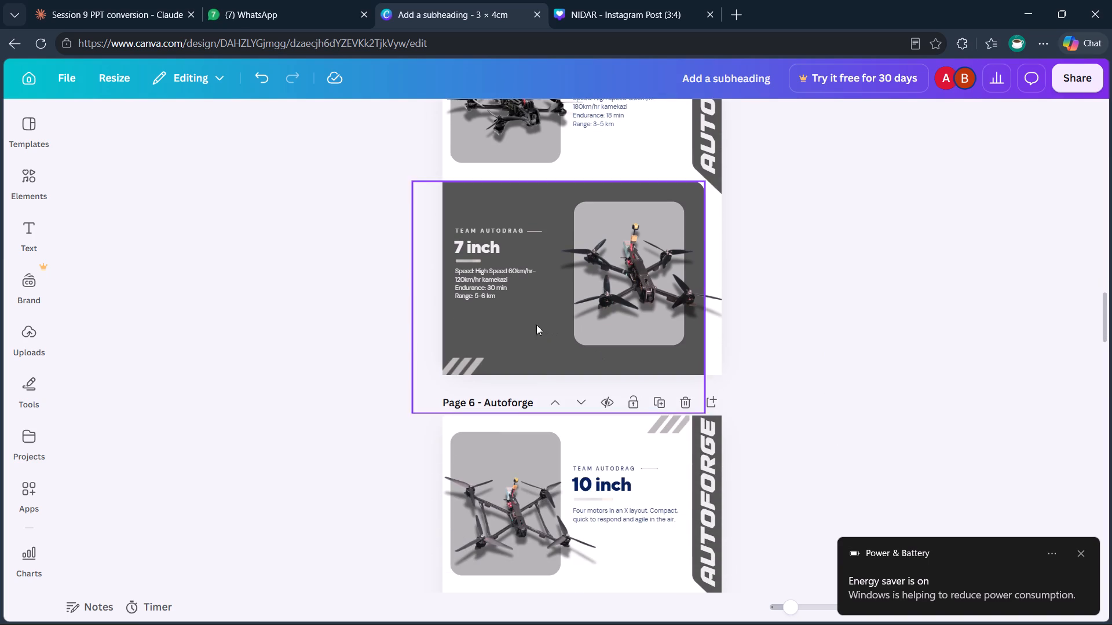
double_click(502, 286)
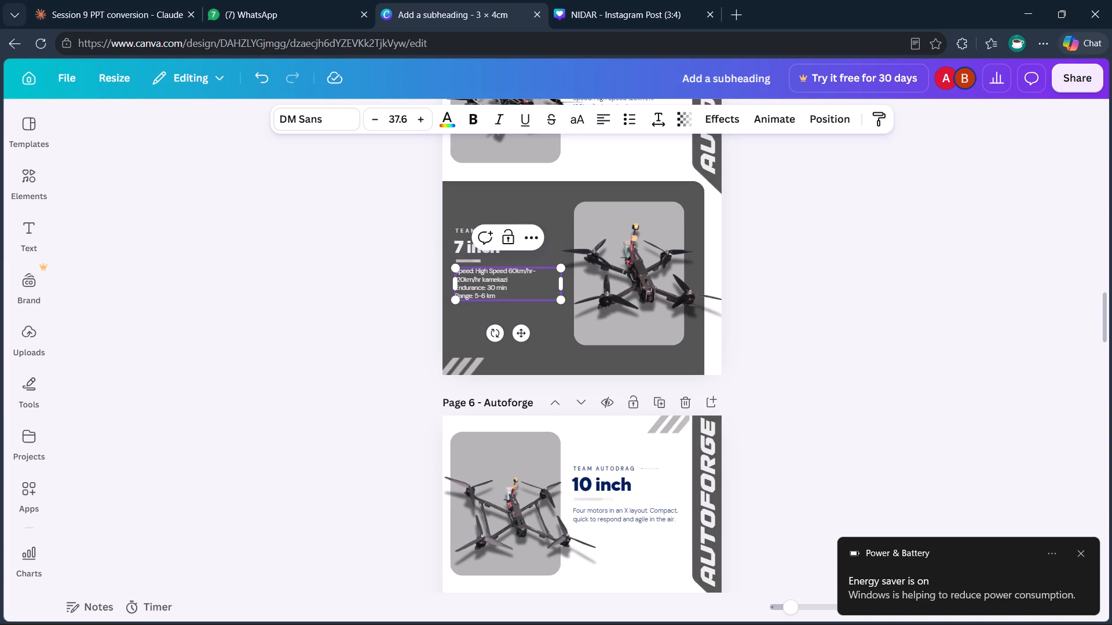
drag(502, 298, 449, 261)
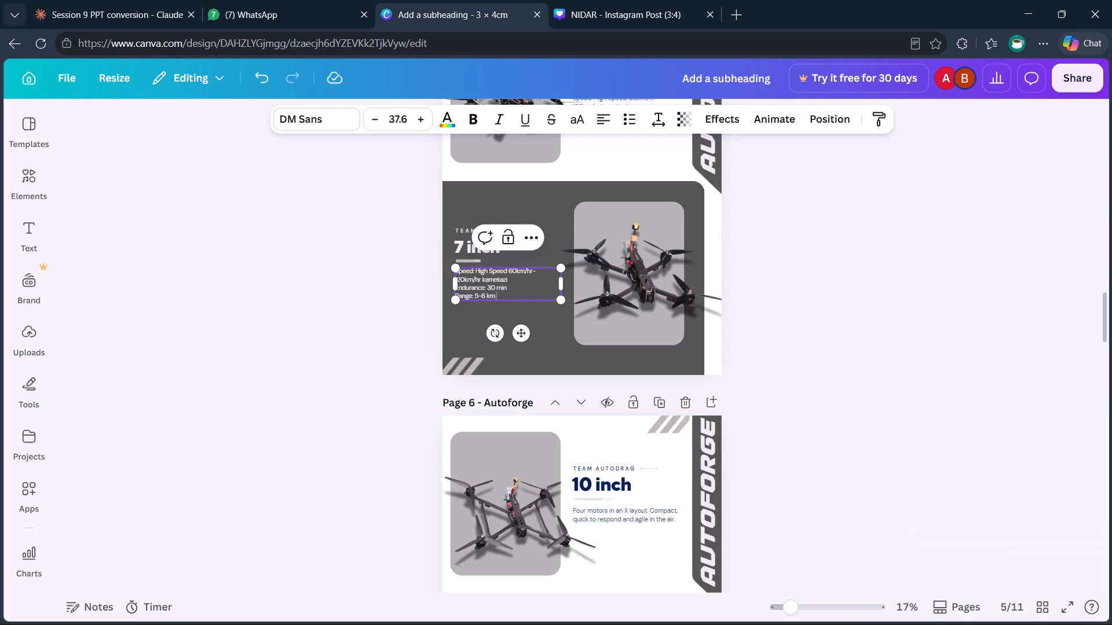
drag(500, 292, 456, 271)
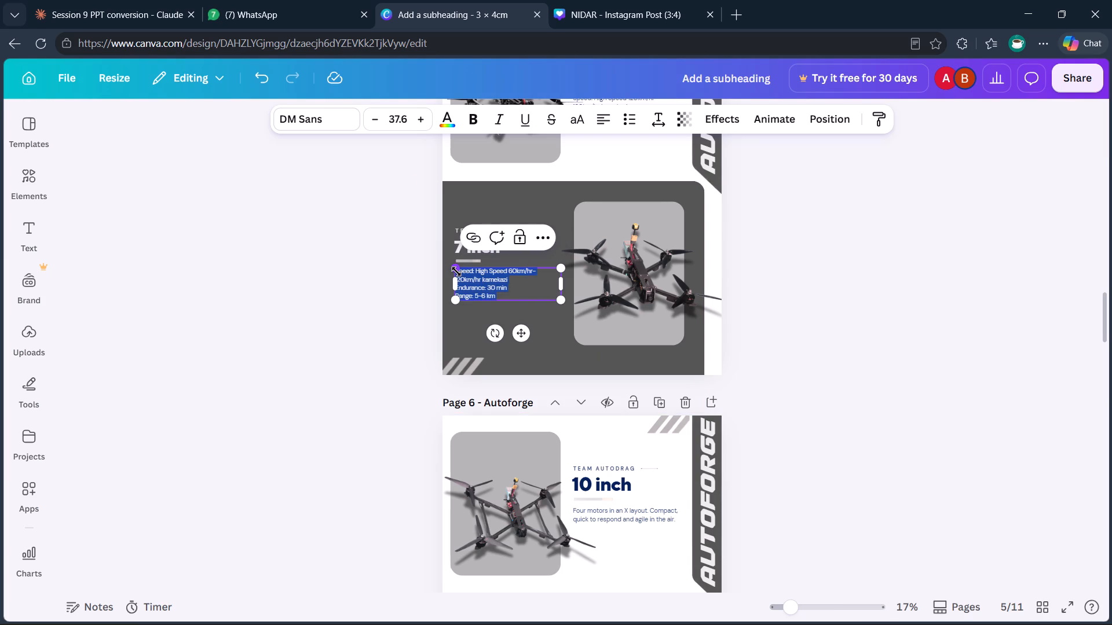
key(ctrl+c)
click(859, 282)
double_click(625, 518)
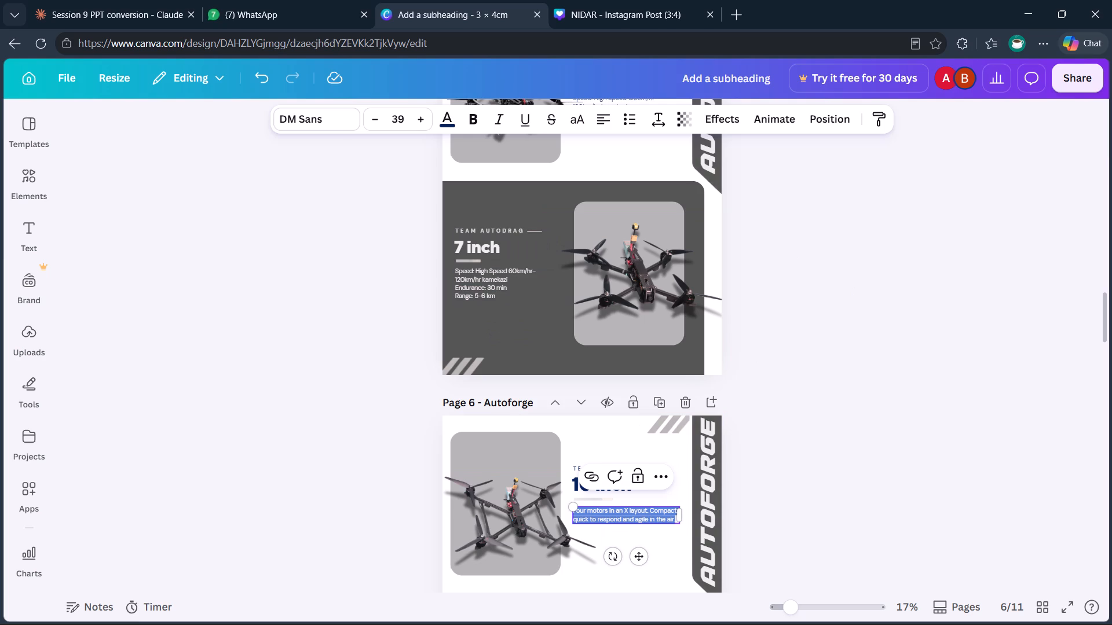
key(ctrl+v)
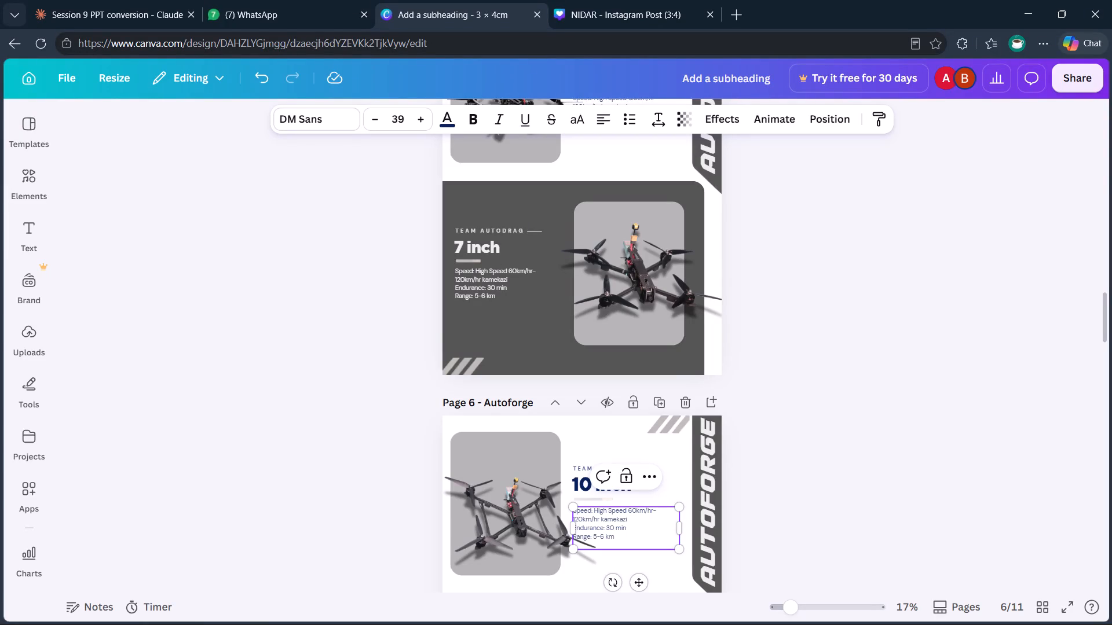
Delete the word "kamekazi" from the 10 inch drone's speed line.
click(647, 517)
click(647, 517)
key(BackSpace)
key(BackSpace)
key(BackSpace)
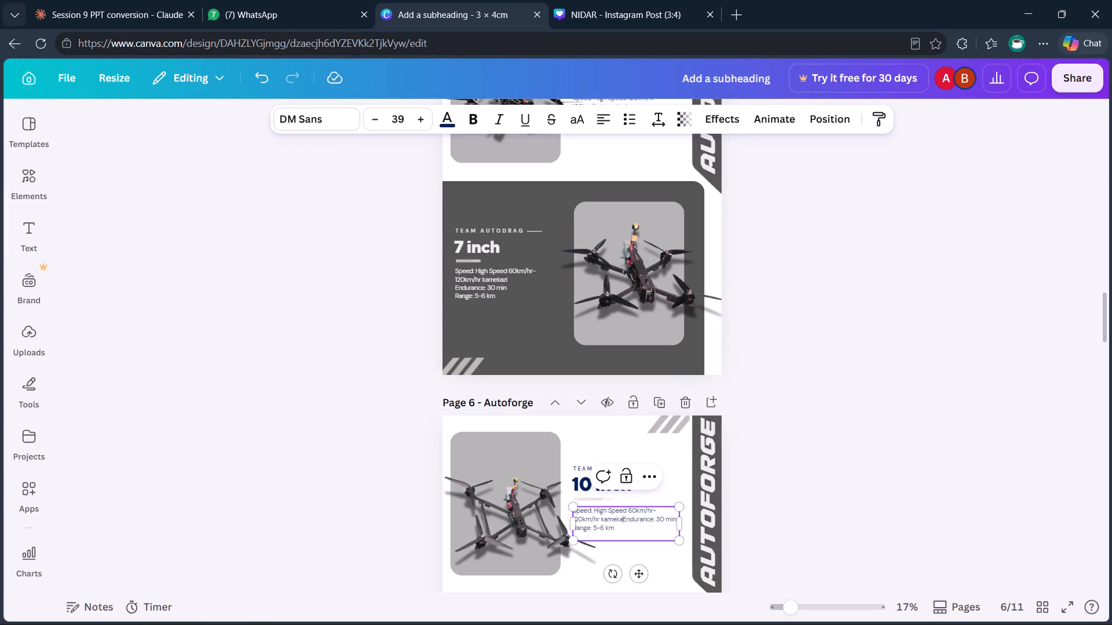
key(BackSpace)
key(BackSpace)
key(BackSpace)
key(BackSpace)
key(BackSpace)
key(BackSpace)
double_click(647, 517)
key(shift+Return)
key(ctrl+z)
Insert a line break before "Endurance" in the 10 inch drone's description so it starts its own line.
key(Left)
key(Left)
key(Left)
key(Left)
key(Left)
key(Left)
key(Left)
key(Left)
key(Left)
key(Left)
key(Left)
key(Left)
key(Left)
key(Left)
key(Left)
key(Left)
key(Left)
key(Left)
key(Left)
key(shift+Return)
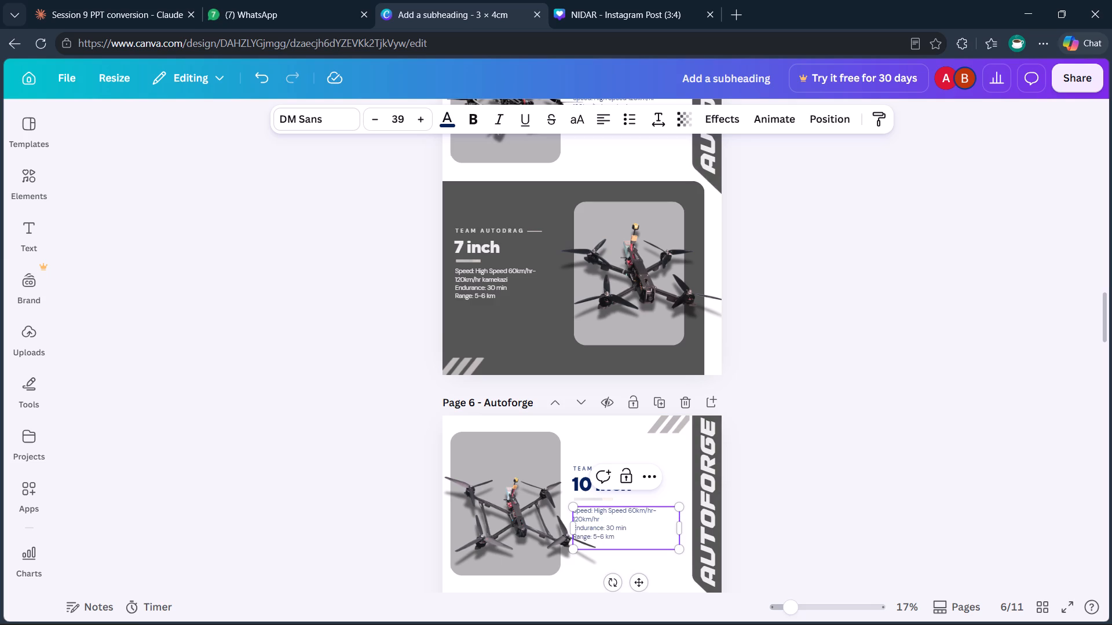
Set the 10 inch drone's endurance to 40 min.
click(612, 527)
key(Left)
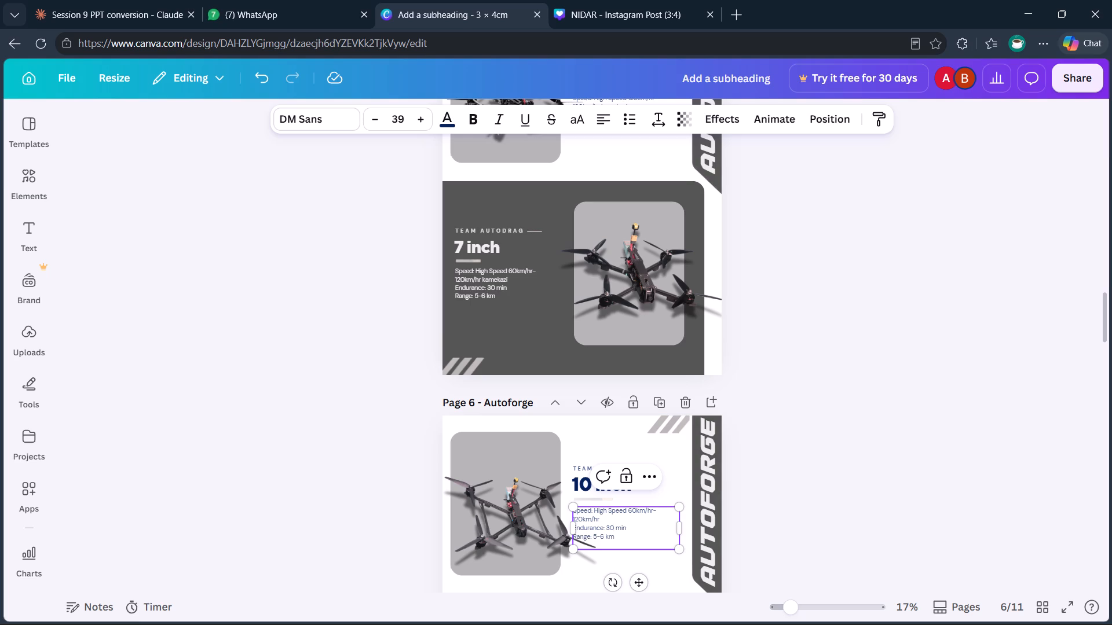
click(612, 527)
key(Left)
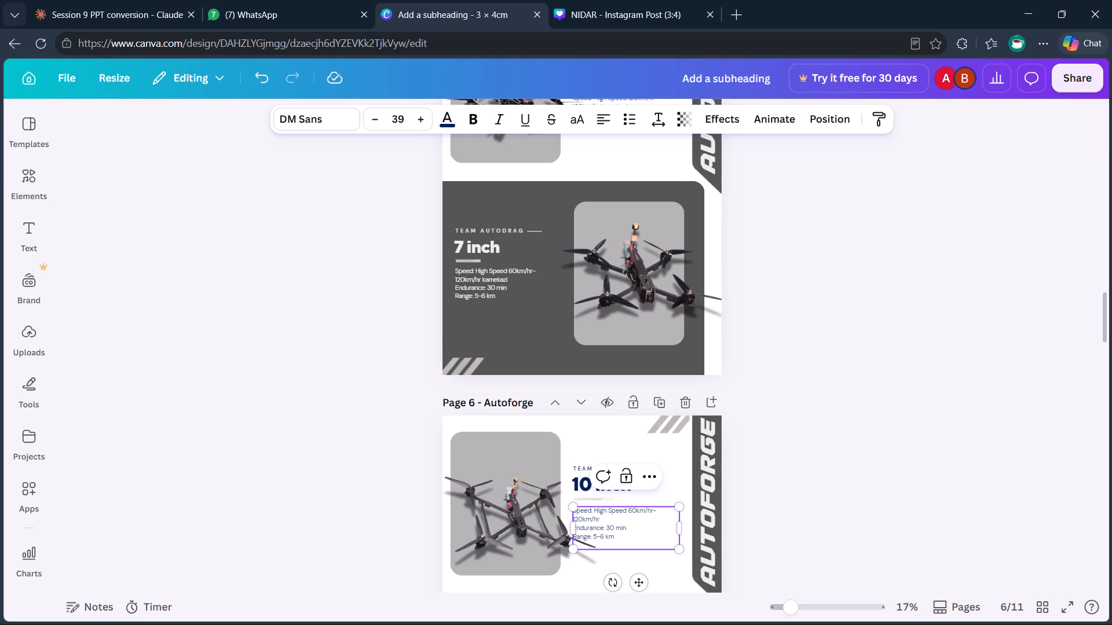
key(Right)
click(620, 523)
key(BackSpace)
key(4)
key(ctrl+z)
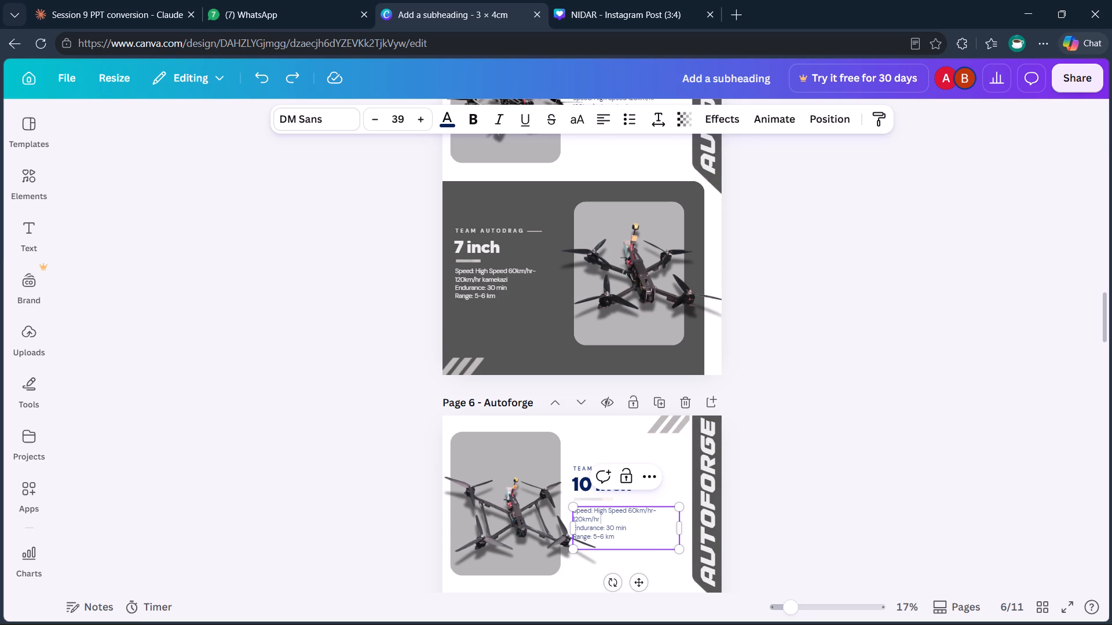
click(609, 528)
key(BackSpace)
key(4)
Extend the 10 inch drone's speed line after "120km/hr" with ", can act as Kamekazi and Bomb drop.".
click(616, 514)
click(612, 517)
text(,)
key(space)
text(can act as)
key(space)
text(ame)
text(kazi)
key(space)
text(and)
key(space)
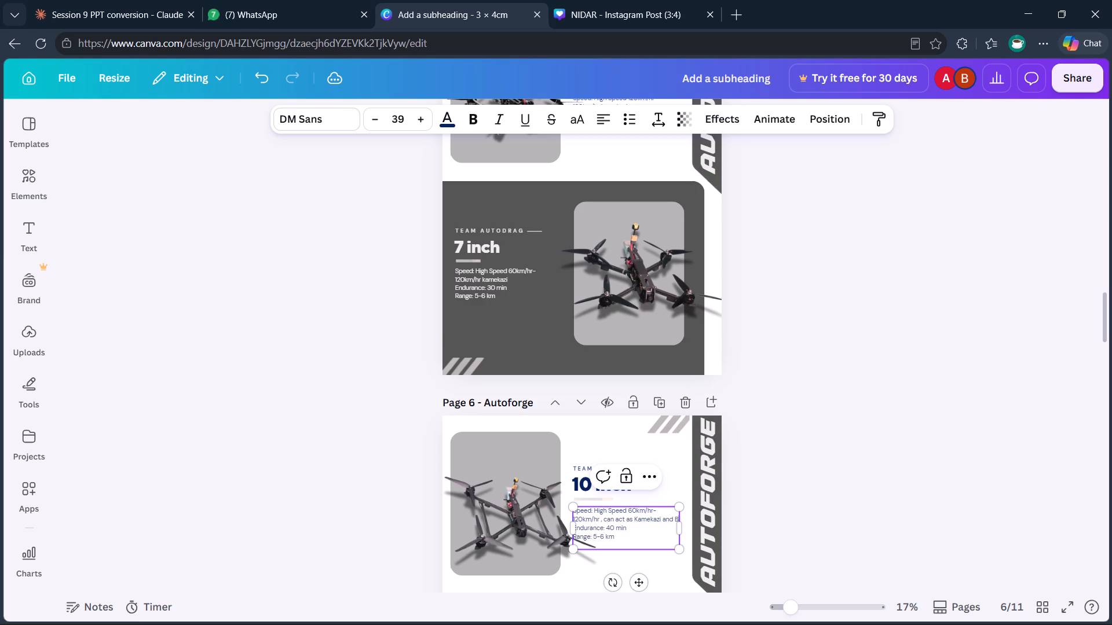
text(drop)
key(period)
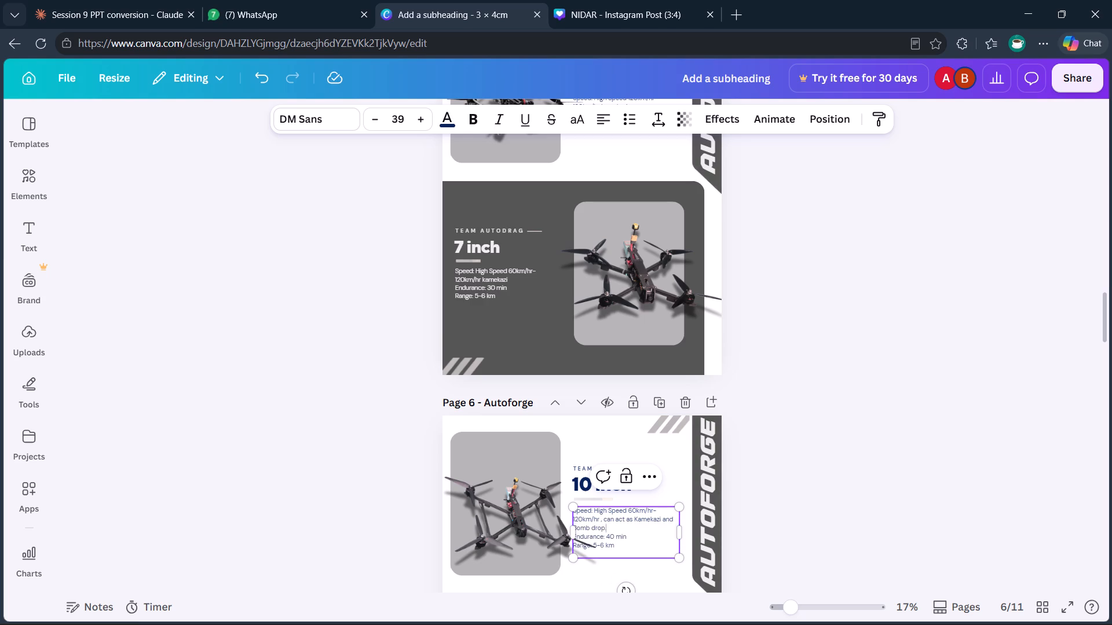
Set the 10 inch drone's range to 6-7 km.
click(602, 546)
key(Left)
key(Left)
key(Delete)
key(Delete)
key(Right)
text(-7)
click(760, 492)
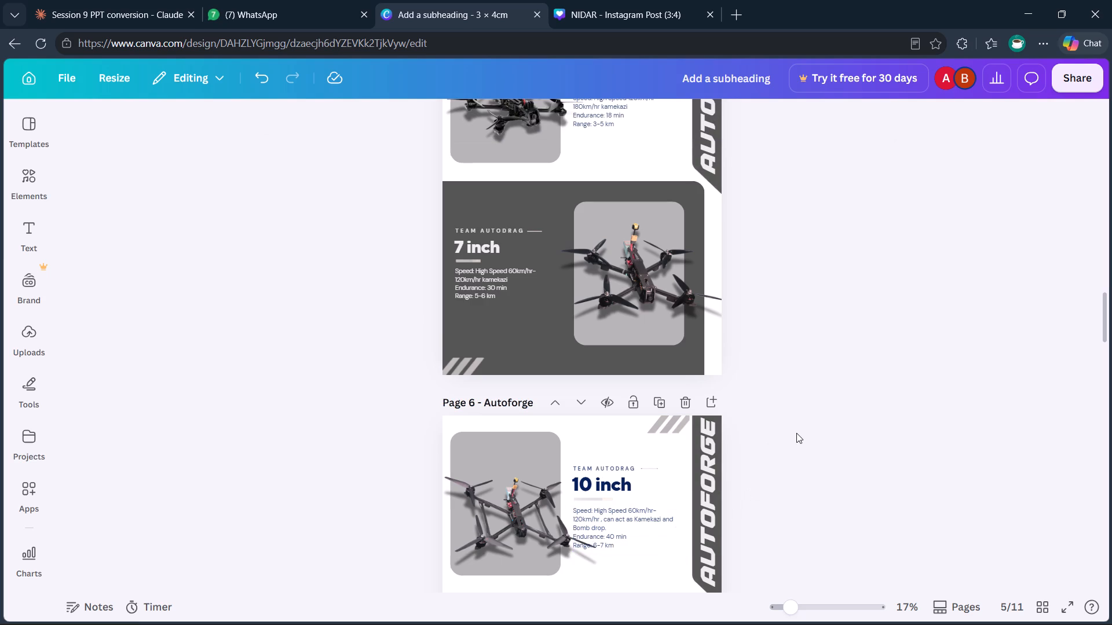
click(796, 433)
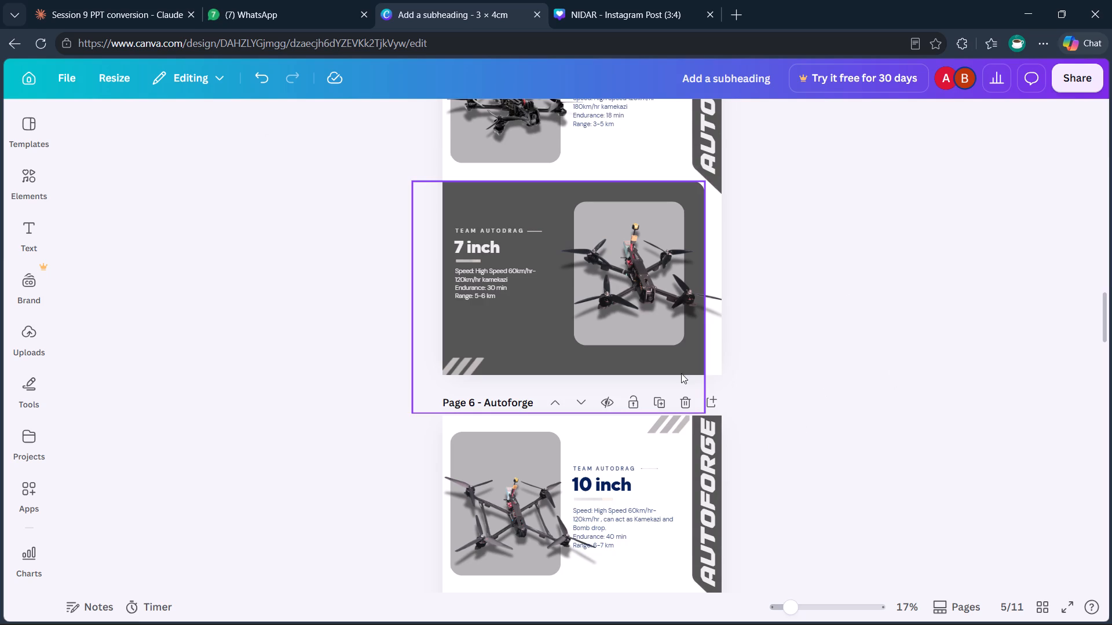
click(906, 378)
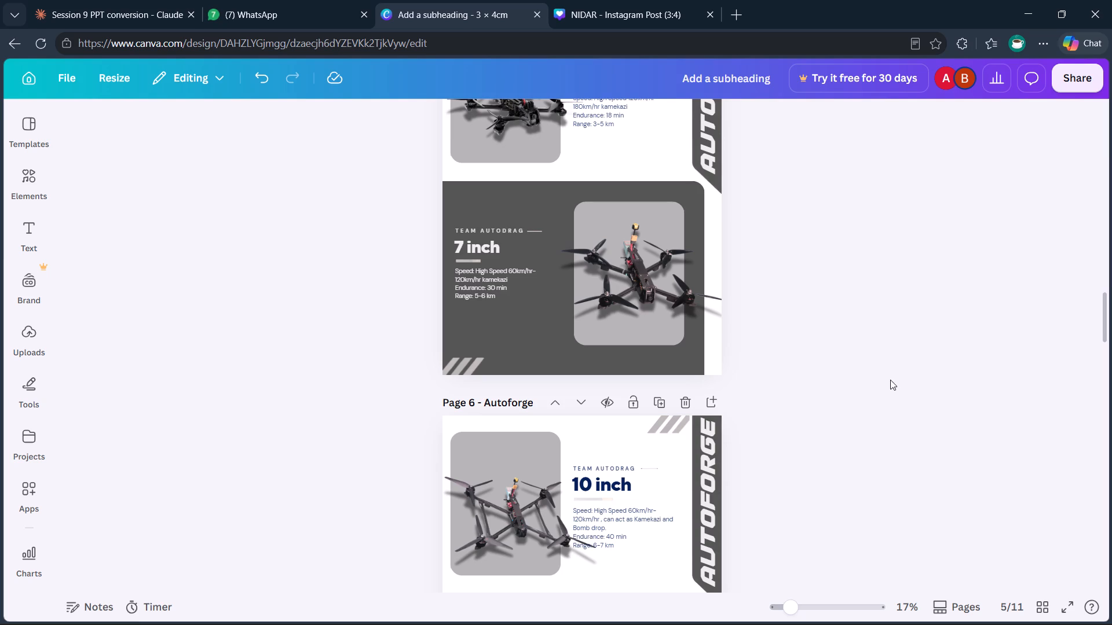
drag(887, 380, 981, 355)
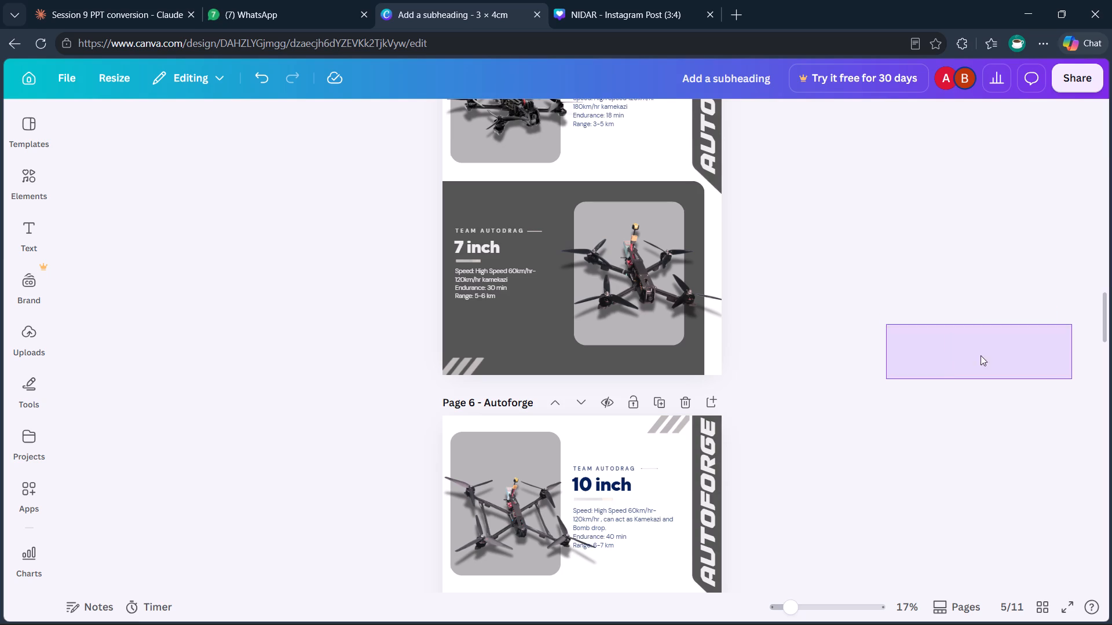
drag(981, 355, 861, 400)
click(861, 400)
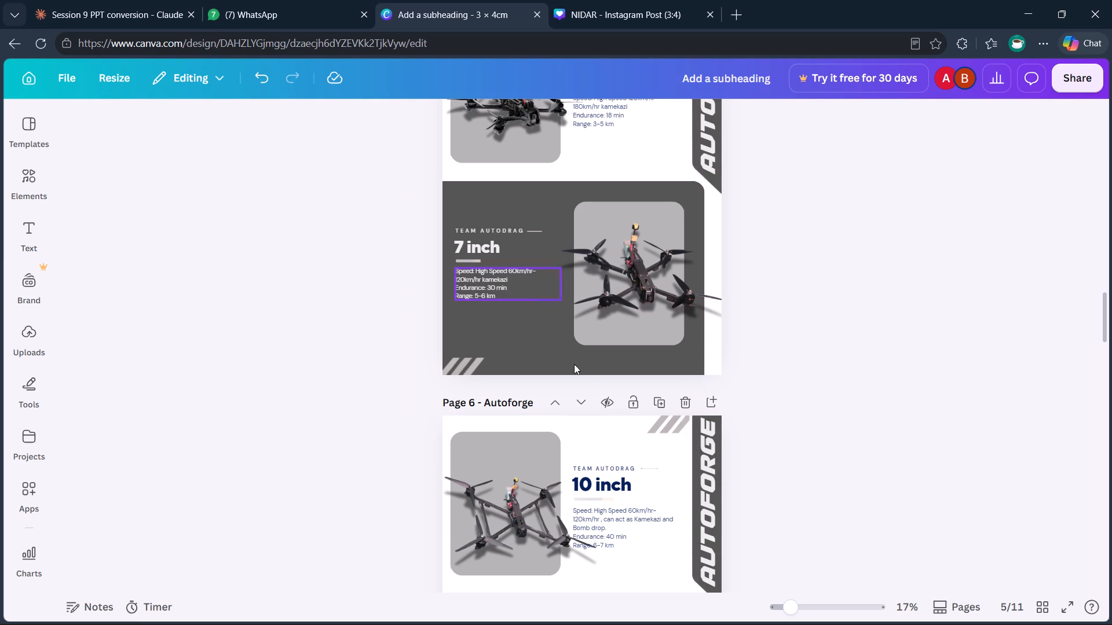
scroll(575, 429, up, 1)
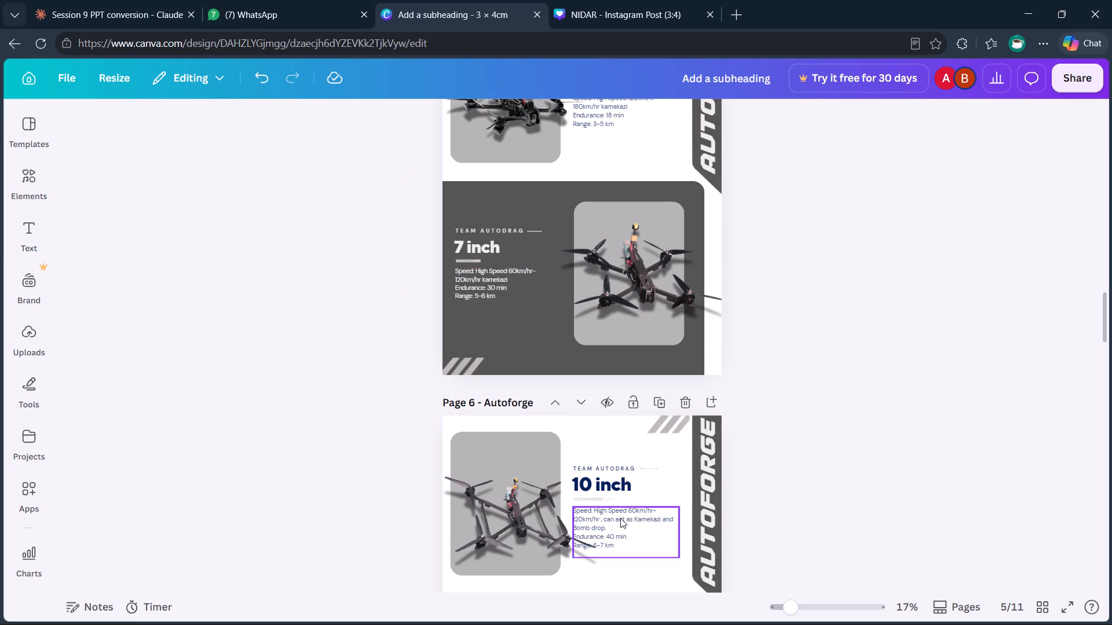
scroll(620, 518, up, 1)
Add a line reading "Payload: 1-1.2kg" above the endurance line in the 10 inch drone's description.
click(602, 523)
click(619, 527)
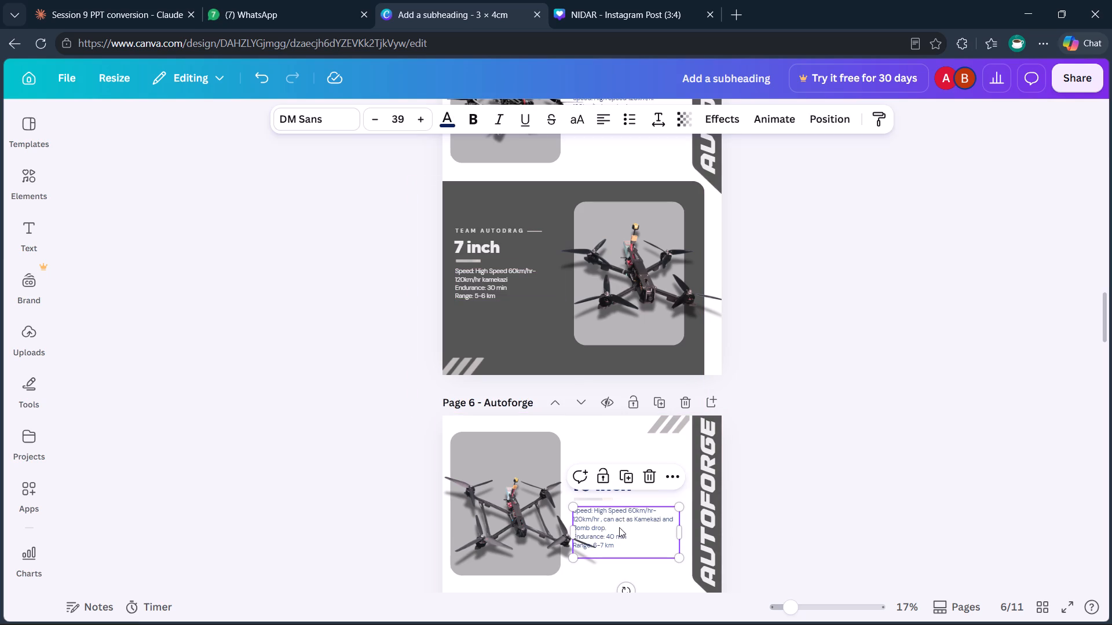
click(606, 528)
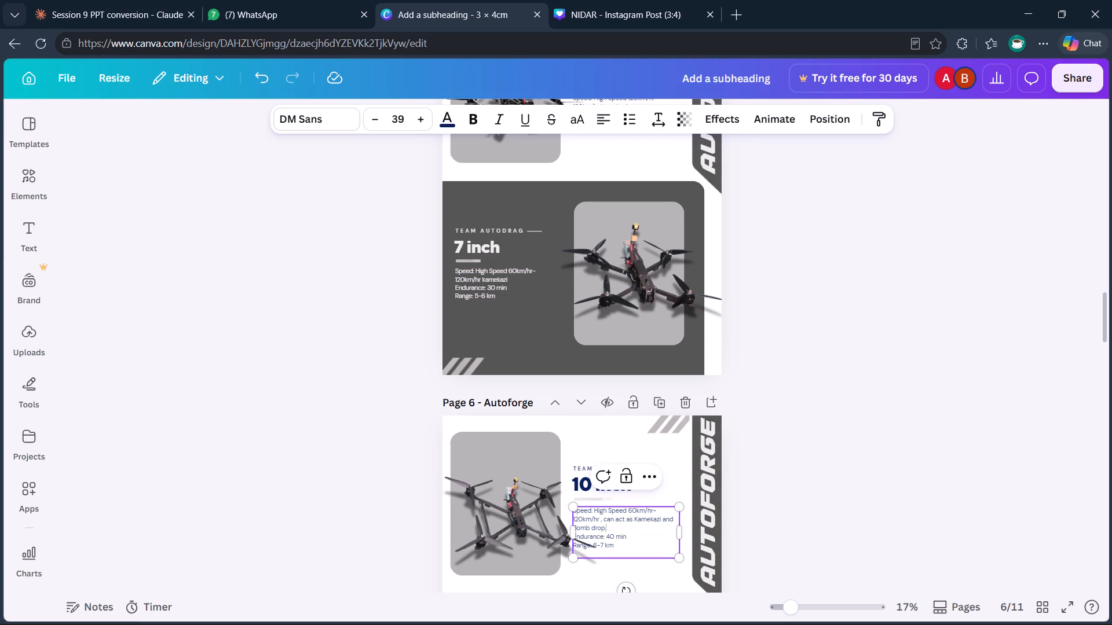
key(shift+Return)
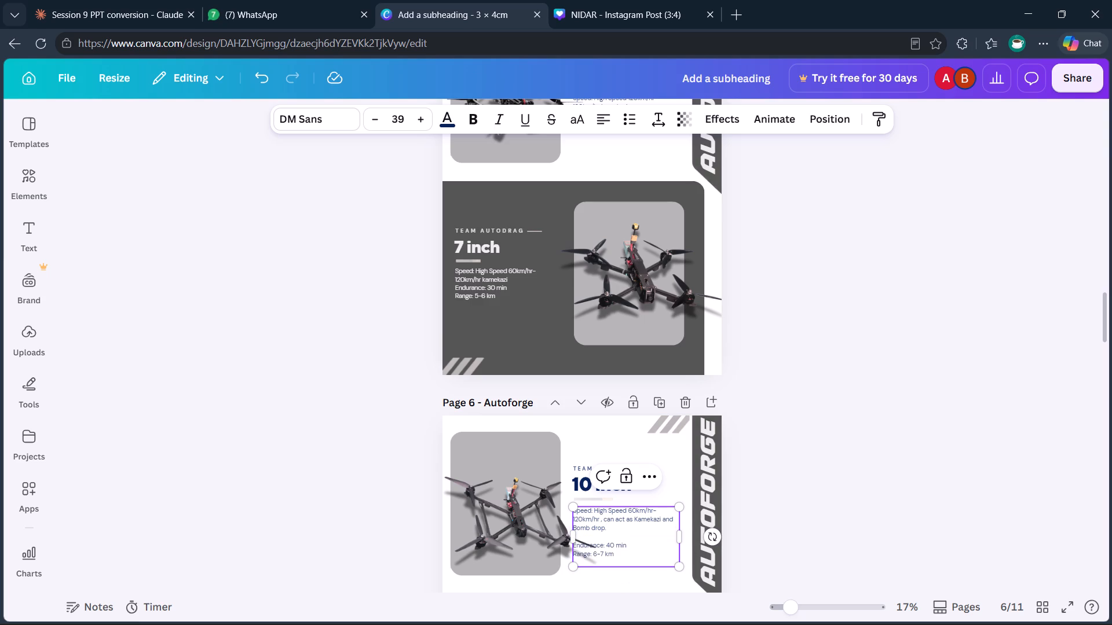
key(p)
key(BackSpace)
text(ad:)
key(space)
text(1-1.)
text(2kg)
click(814, 499)
Copy the 10 inch drone's spec lines and paste them over the 13 inch drone's description on page 6.
scroll(751, 399, down, 1)
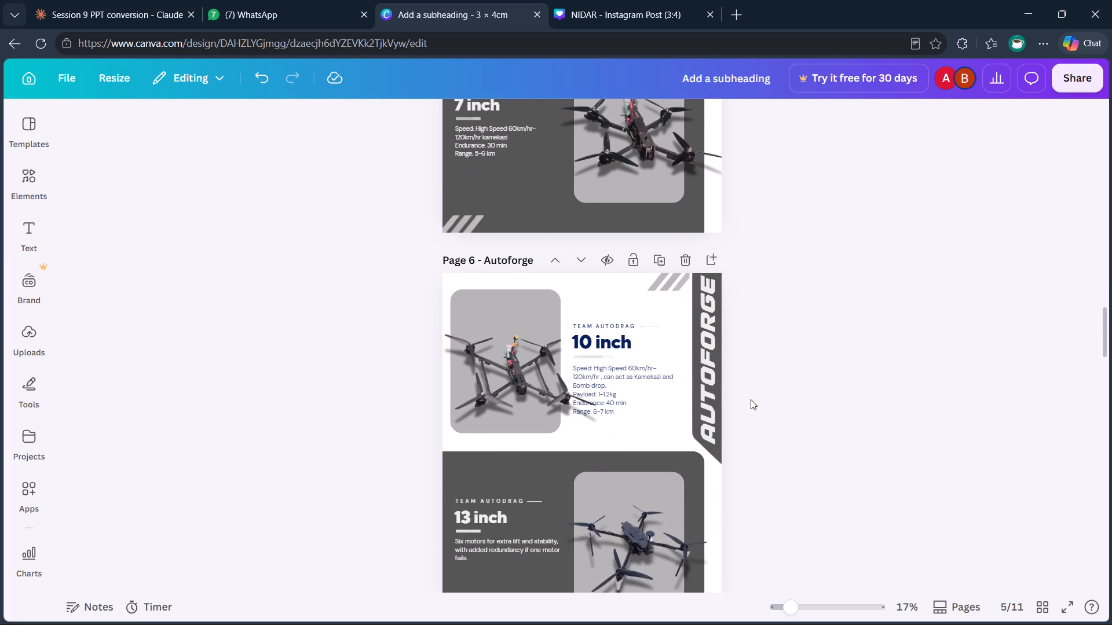
scroll(751, 399, down, 3)
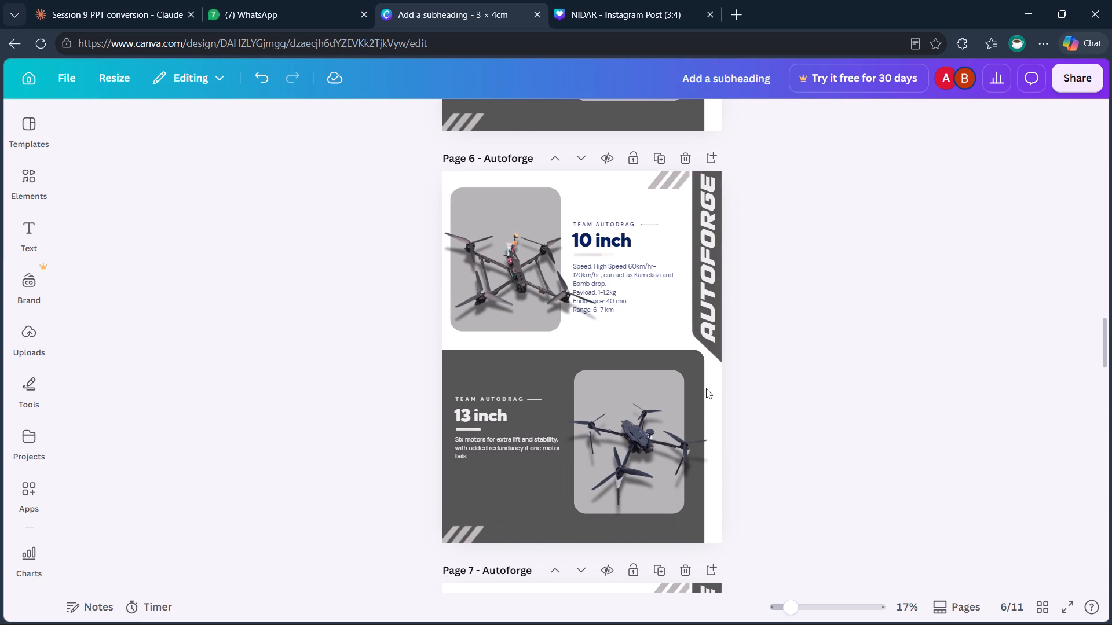
double_click(606, 281)
drag(616, 311, 572, 269)
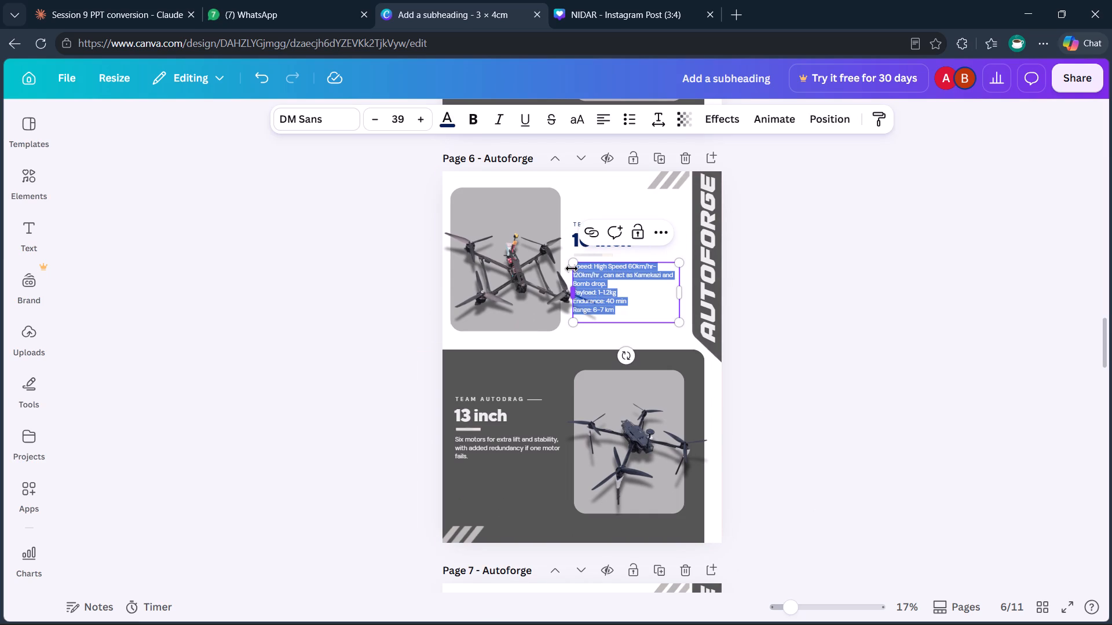
key(ctrl+c)
double_click(484, 455)
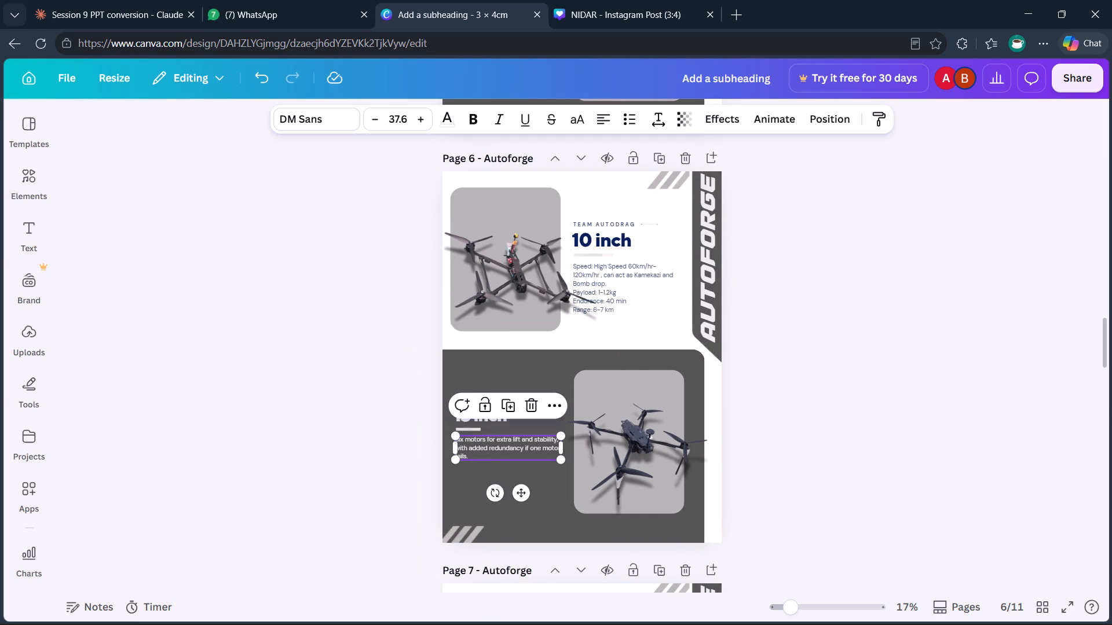
key(ctrl+v)
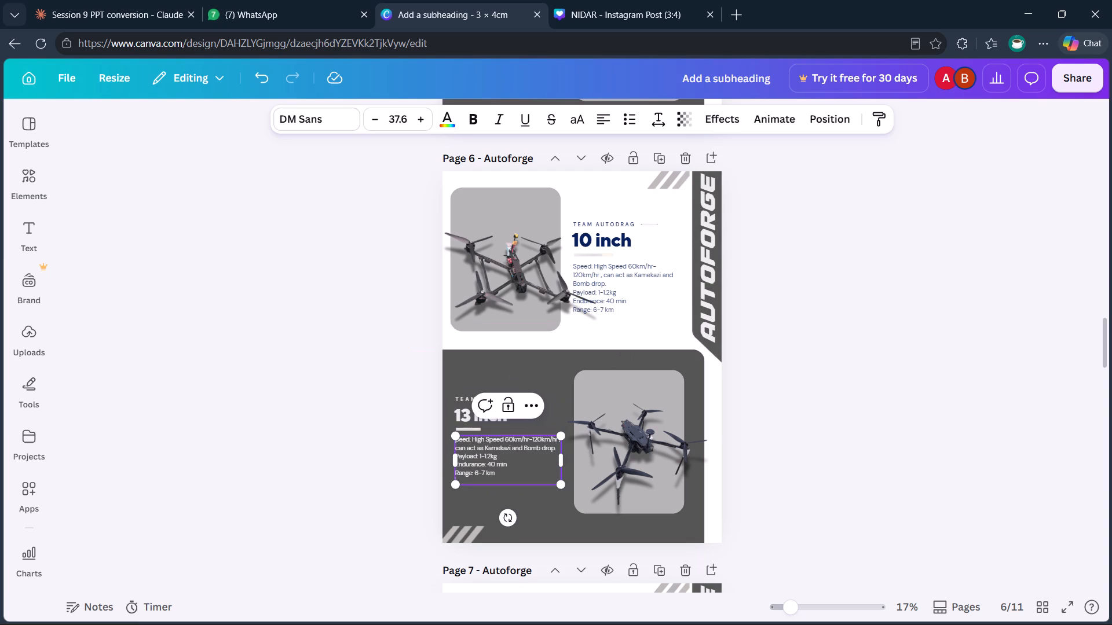
click(769, 414)
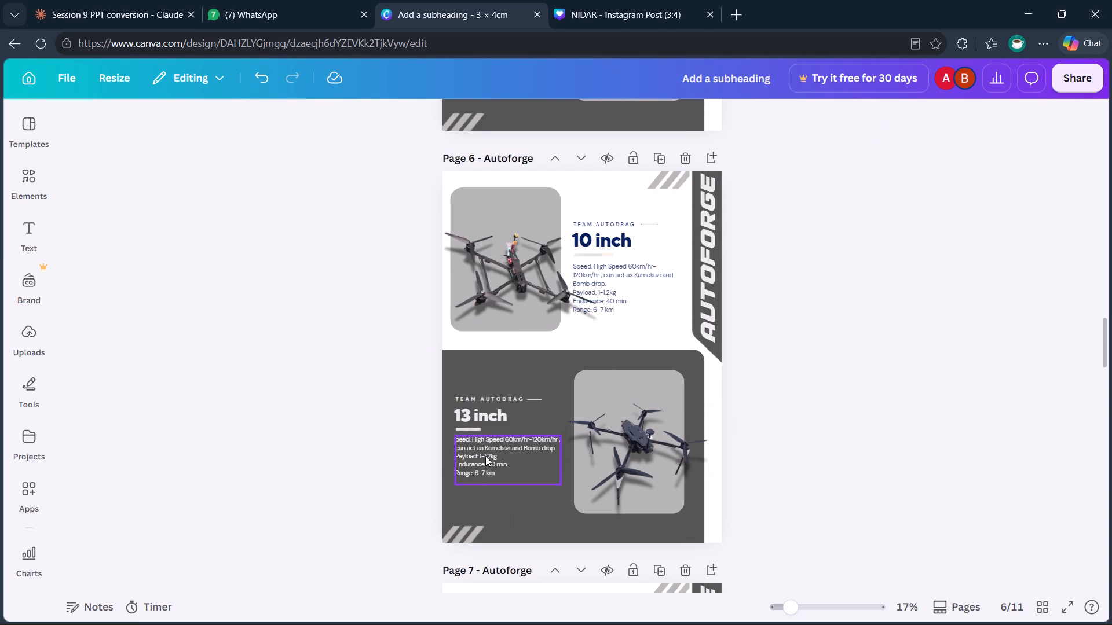
Restore the missing "S" at the start of the speed line in the 13 inch drone's description.
click(516, 461)
click(867, 395)
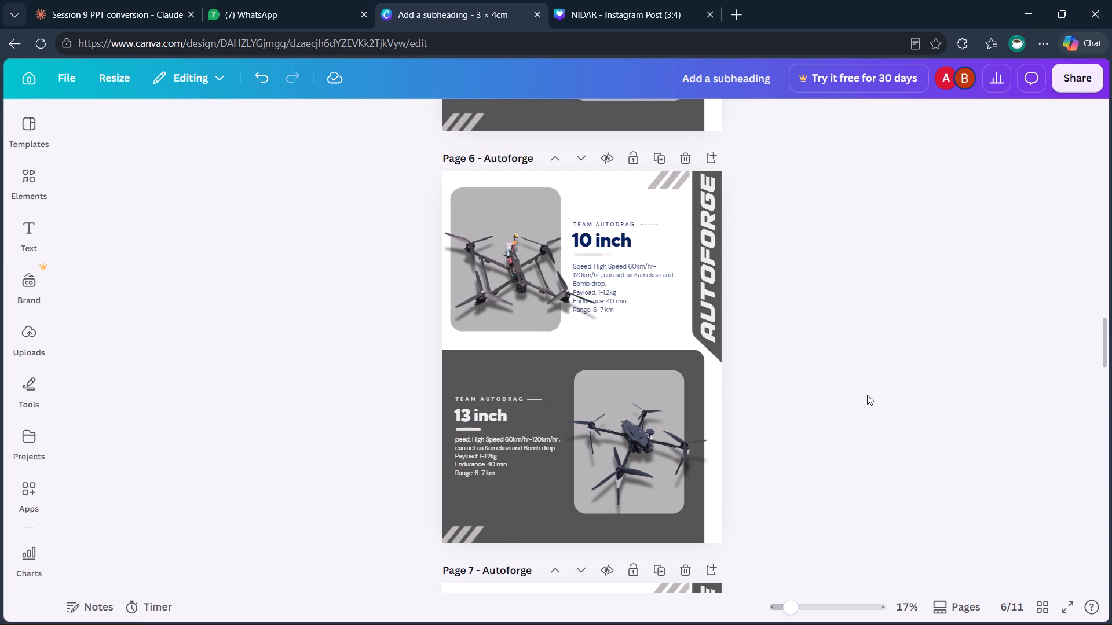
click(469, 440)
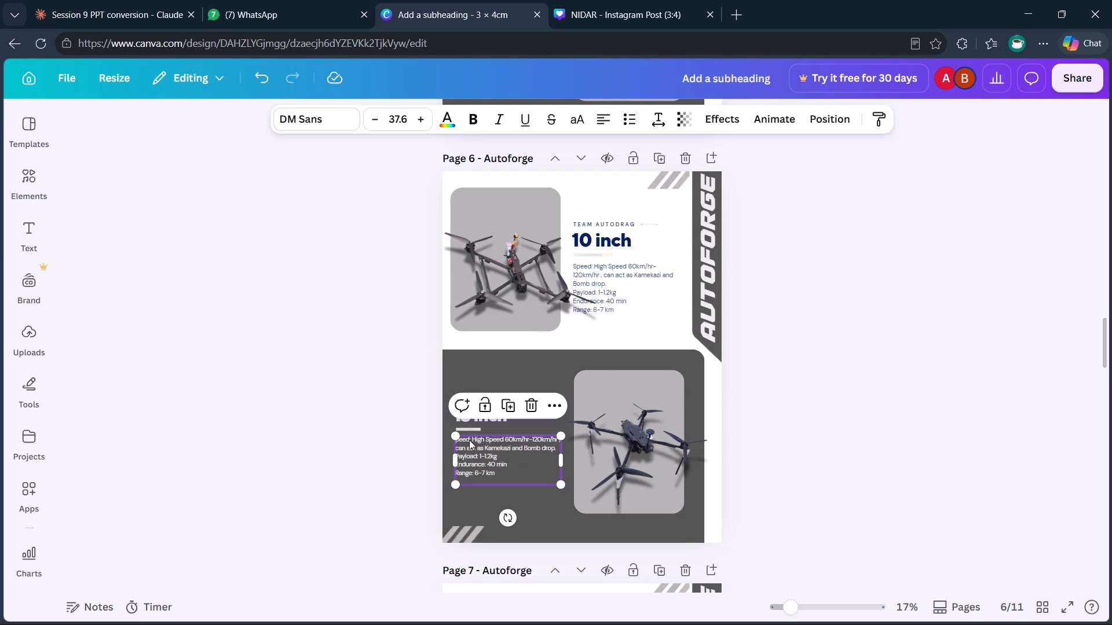
click(469, 440)
click(469, 440)
key(Left)
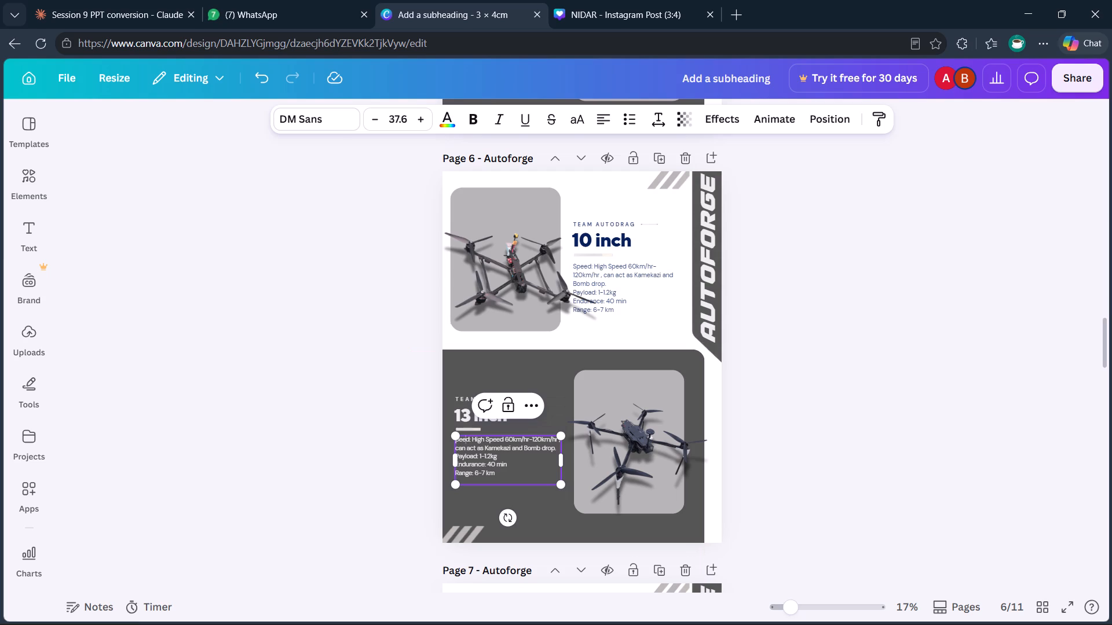
key(Left)
key(Left)
key(Left)
click(815, 431)
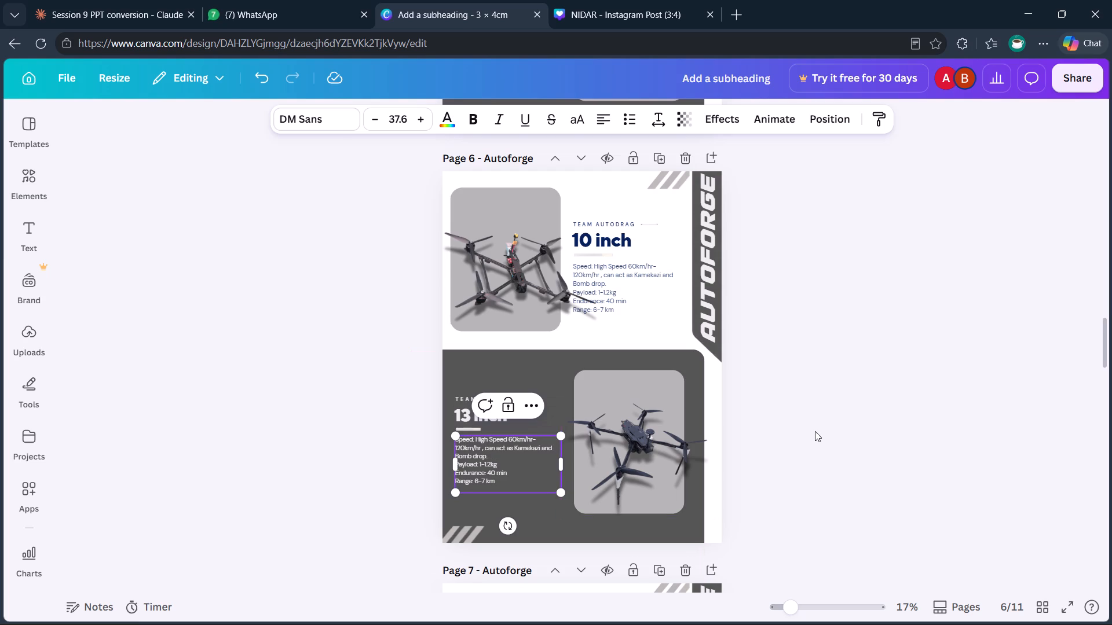
click(815, 431)
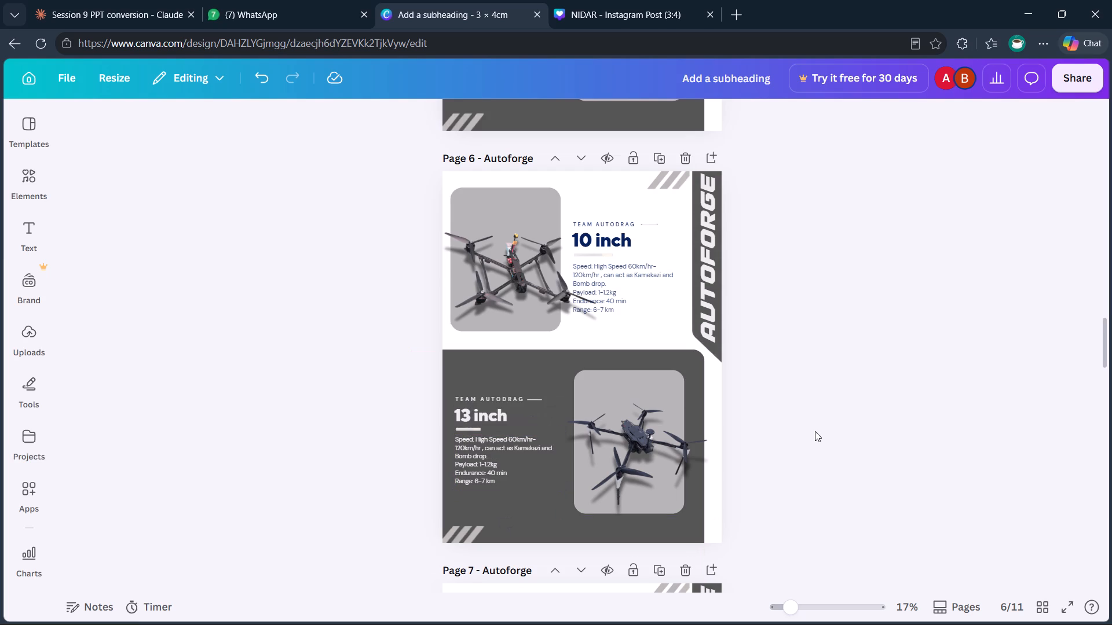
Insert a space before "kg" in the 10 inch drone's payload line.
click(493, 466)
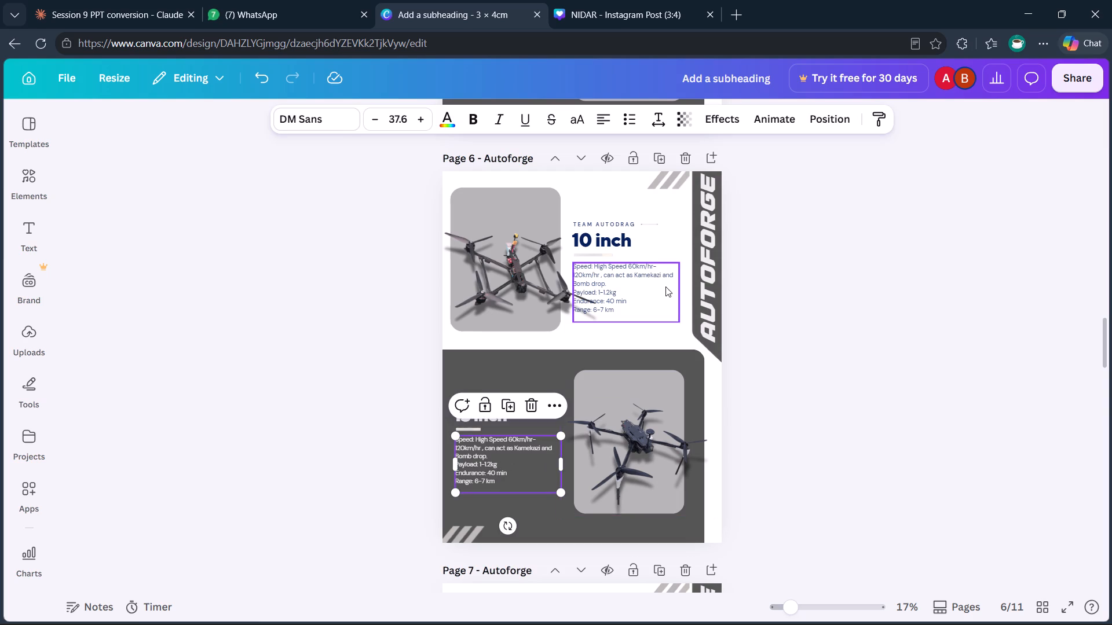
double_click(630, 292)
click(626, 292)
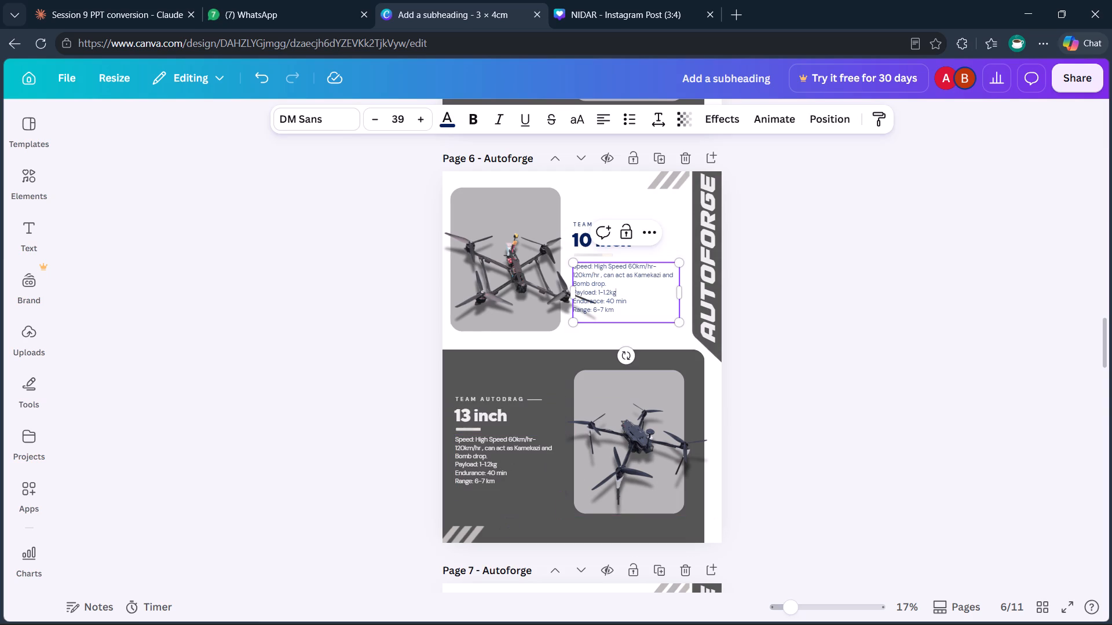
key(Left)
key(Left)
key(space)
Insert a space before "kg" in the 13 inch drone's payload line.
click(492, 460)
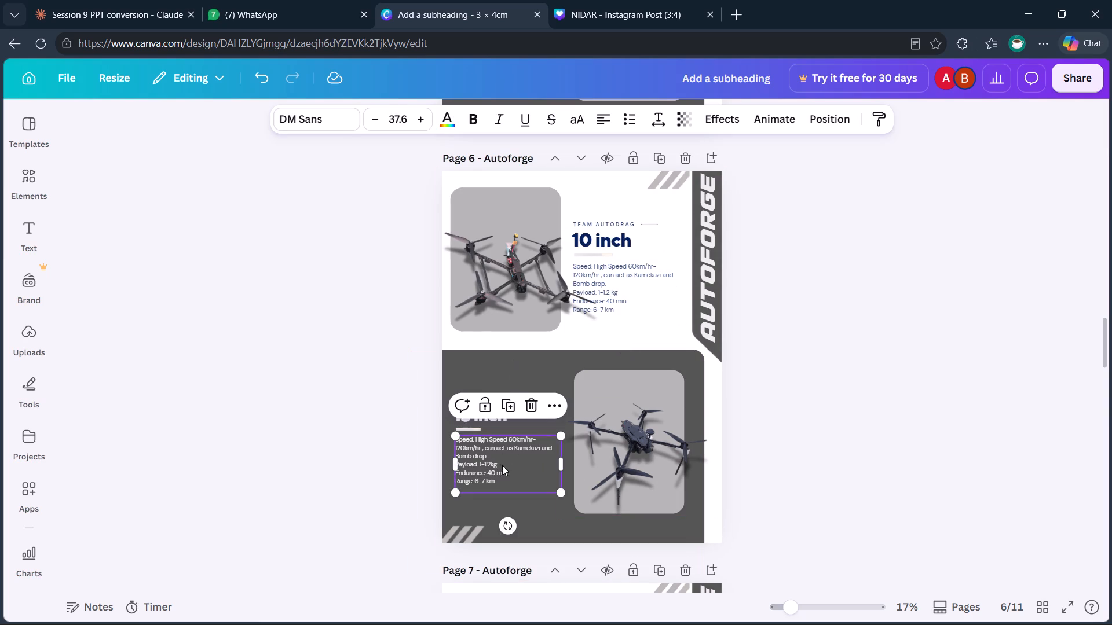
click(502, 465)
click(495, 461)
key(Left)
key(Left)
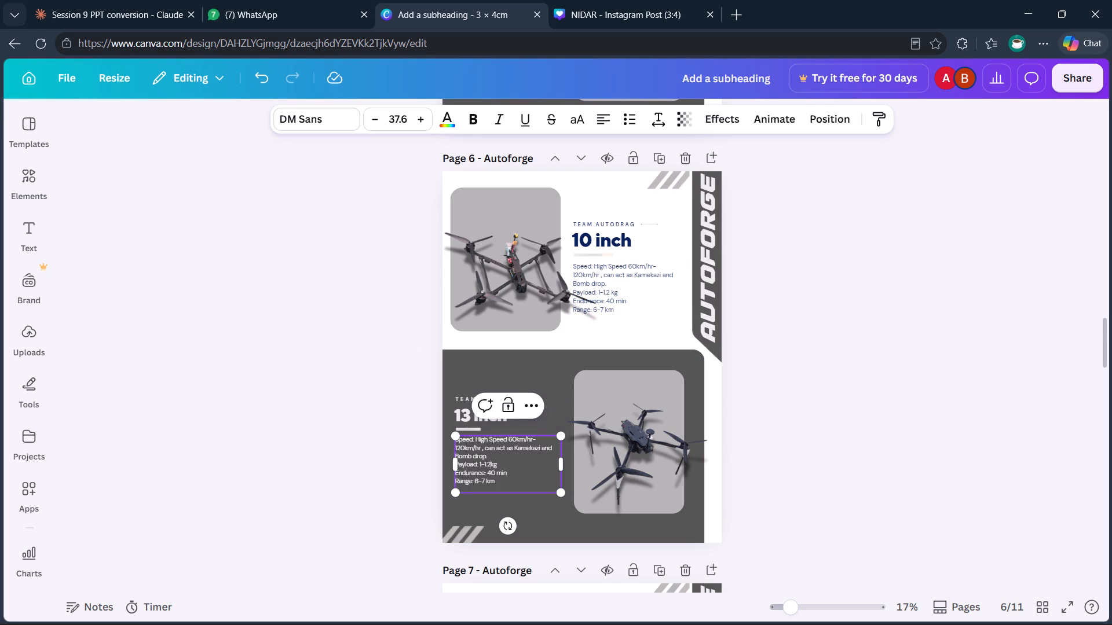
key(space)
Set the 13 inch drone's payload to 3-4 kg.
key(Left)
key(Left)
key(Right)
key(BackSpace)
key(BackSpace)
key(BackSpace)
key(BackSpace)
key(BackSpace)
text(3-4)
Set the 13 inch drone's endurance to 50 min.
key(Down)
key(BackSpace)
key(5)
Set the 13 inch drone's range to 7-8 km.
key(Down)
key(Left)
key(minus)
text(8)
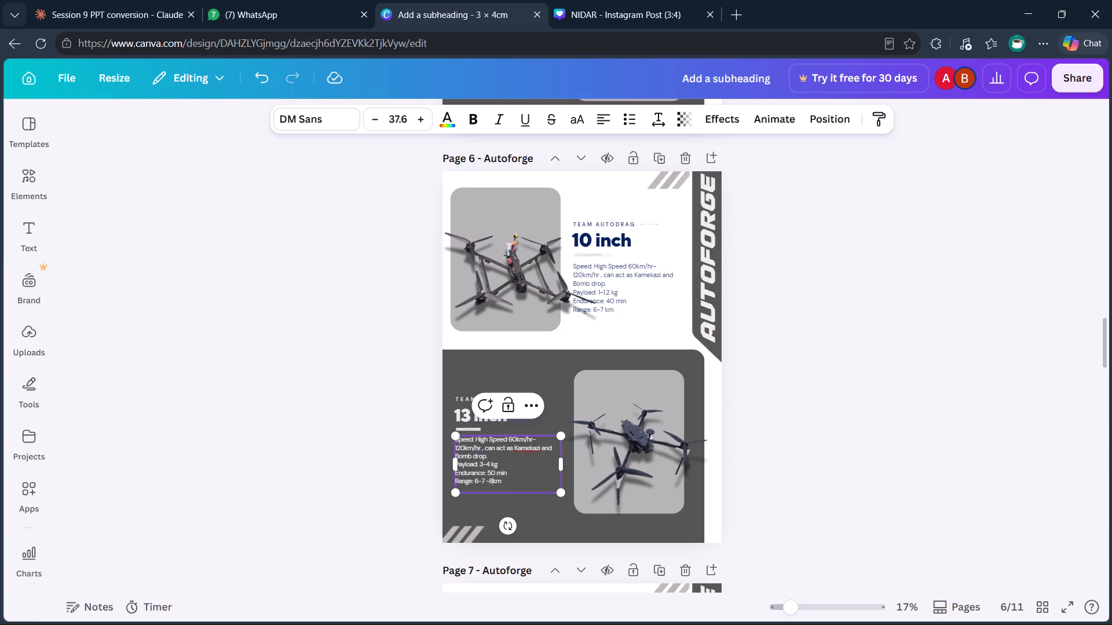
key(space)
key(Left)
key(Left)
key(Left)
key(Left)
key(Left)
key(BackSpace)
key(BackSpace)
Set the 13 inch drone's payload to 2-3 kg.
click(488, 464)
key(BackSpace)
key(BackSpace)
key(Left)
text(2-)
Replace "can act as Kamekazi and Bomb drop." in the 13 inch drone's speed line with "especially for Bomb and mortar drop".
drag(485, 448, 491, 459)
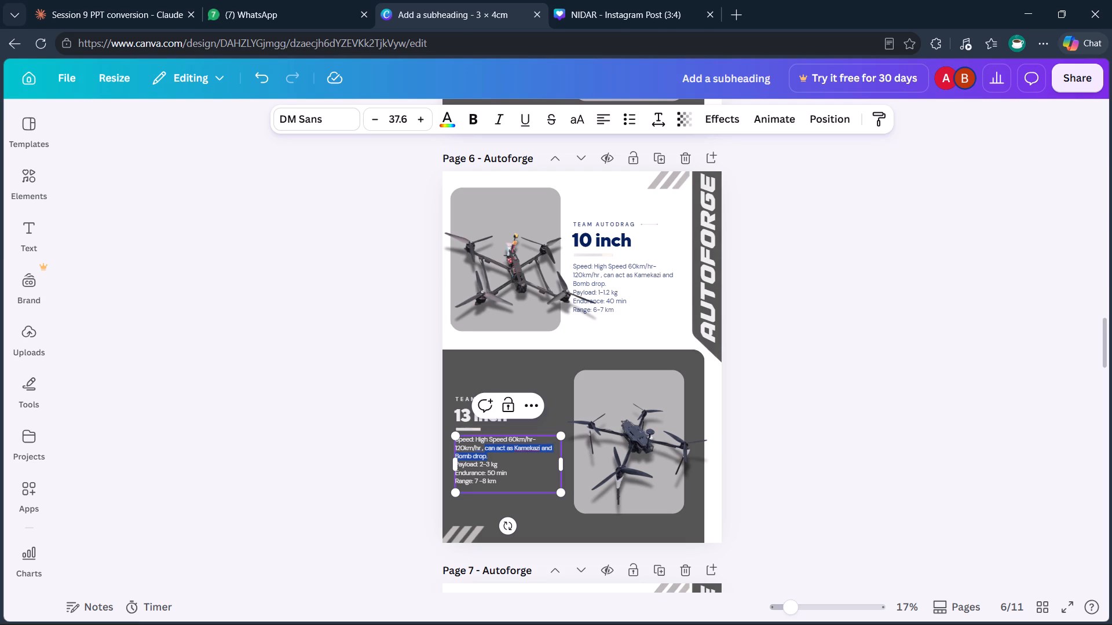
drag(491, 459, 491, 458)
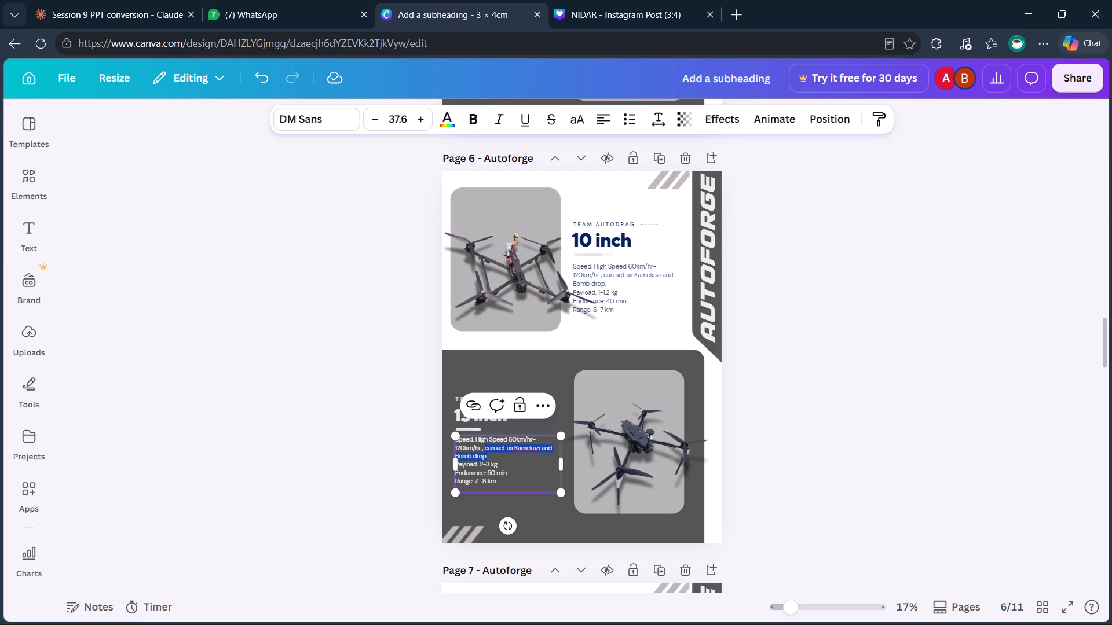
key(BackSpace)
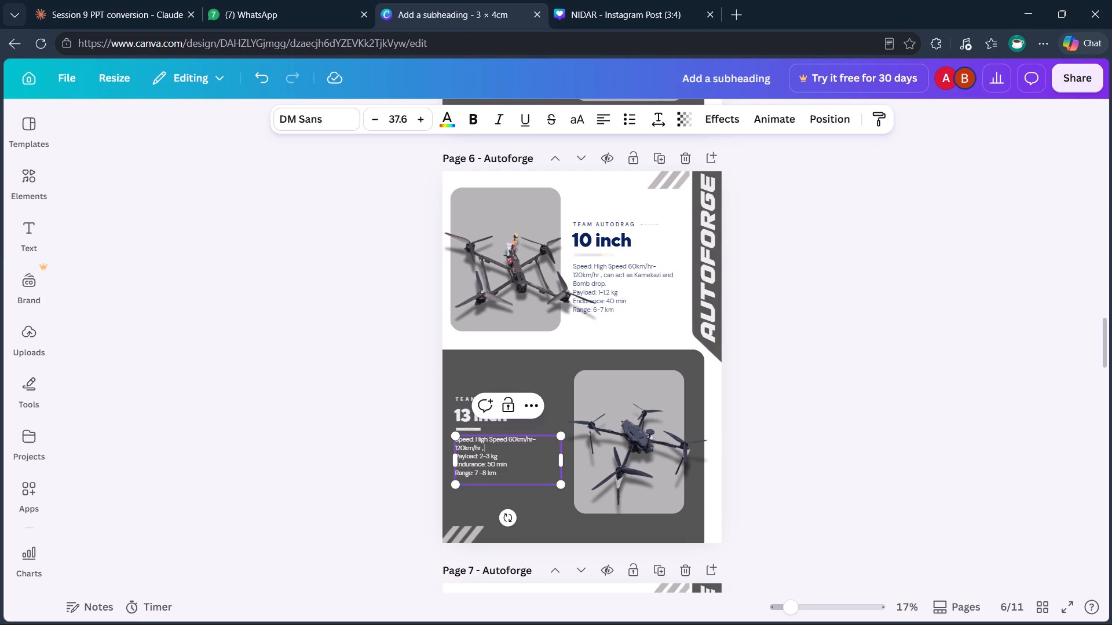
text(especiall)
text(y for)
key(space)
text(and mortar)
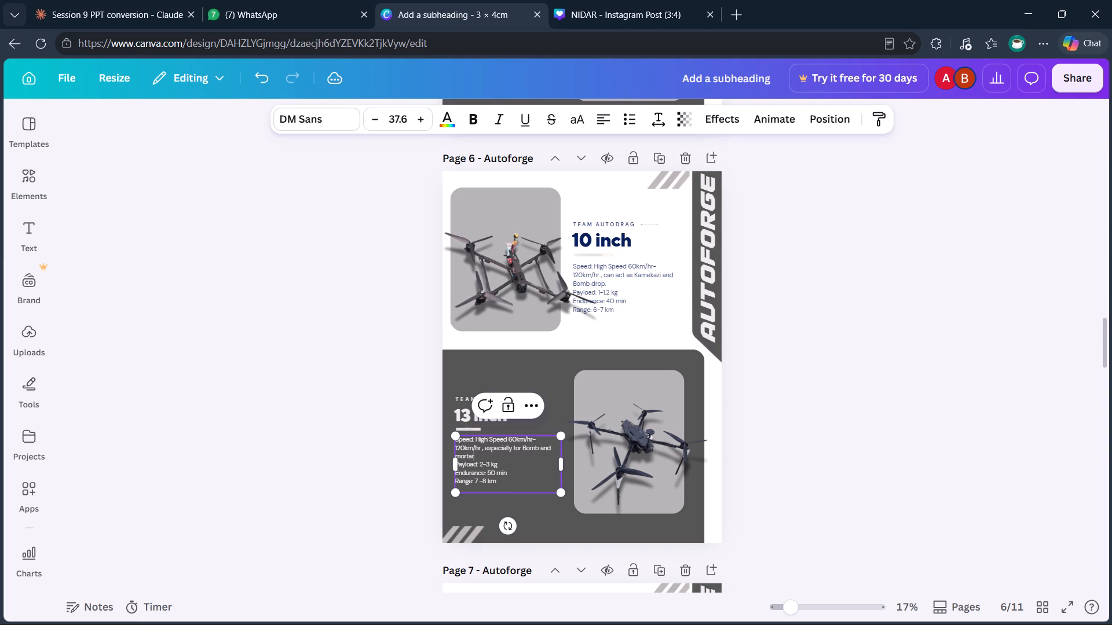
key(space)
text(drop)
key(space)
click(792, 418)
scroll(759, 361, down, 1)
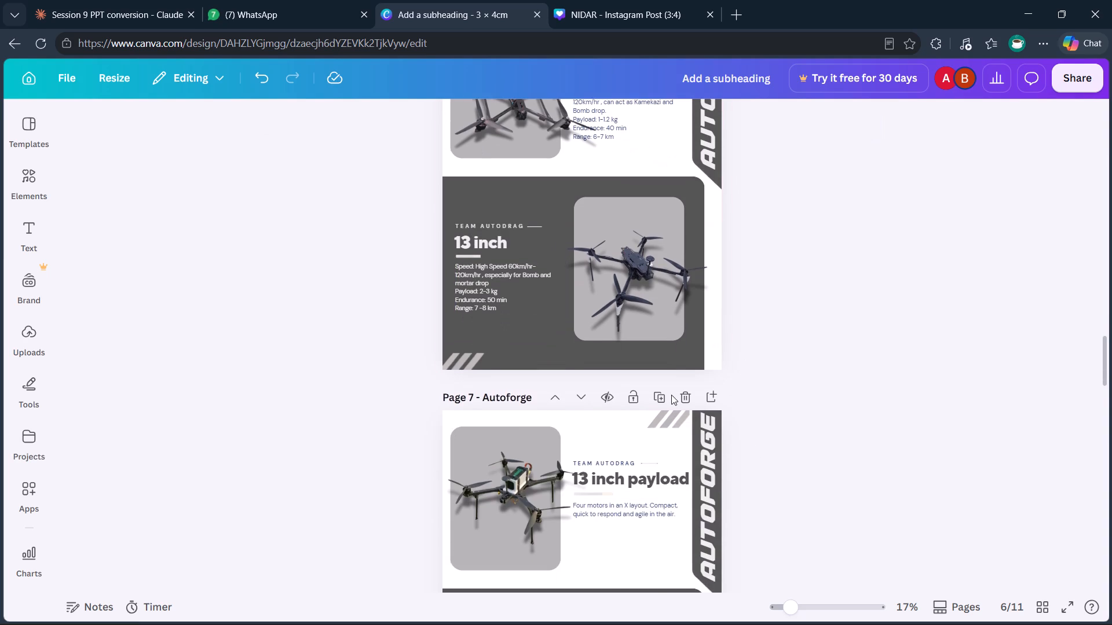
Compare the 13 inch drone's spec lines on page 6 with the drone descriptions on Autoforge page 7.
scroll(671, 395, down, 2)
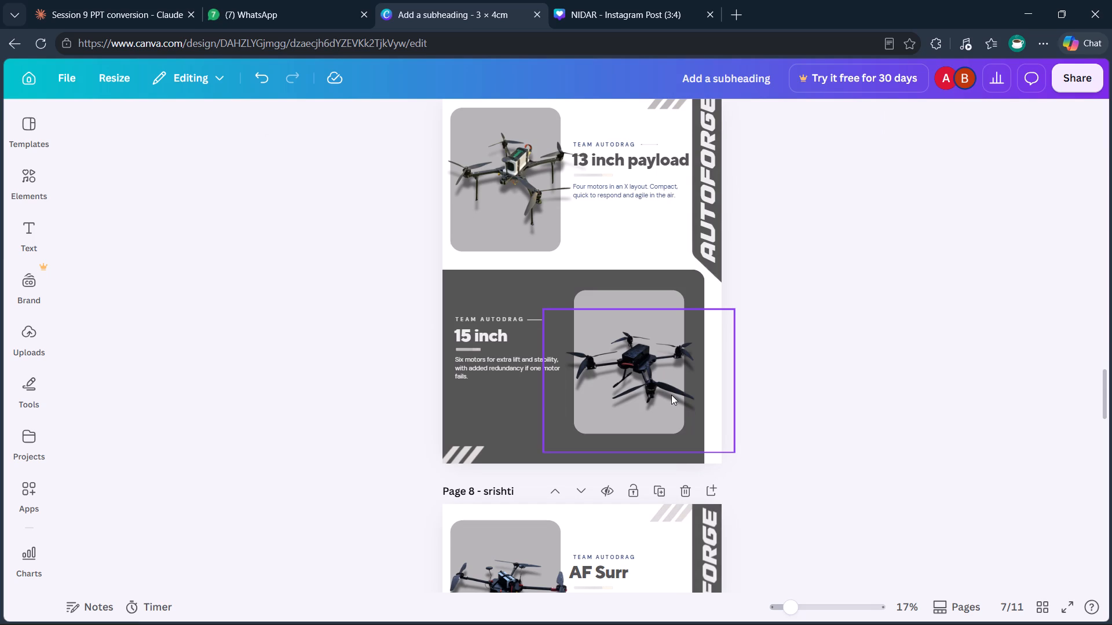
scroll(788, 350, up, 1)
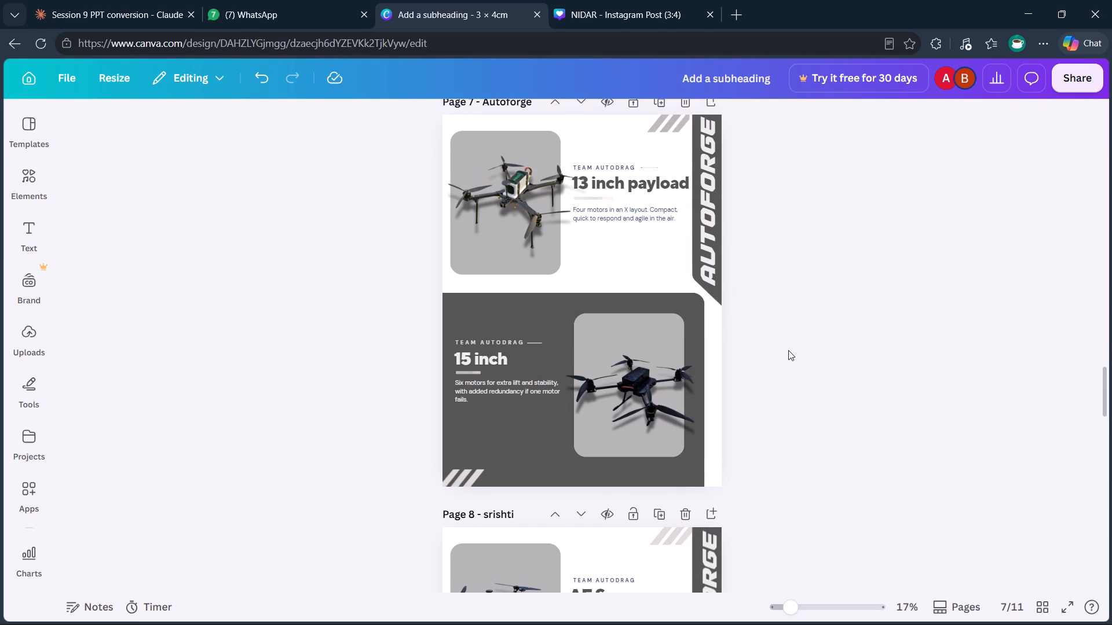
scroll(788, 350, up, 2)
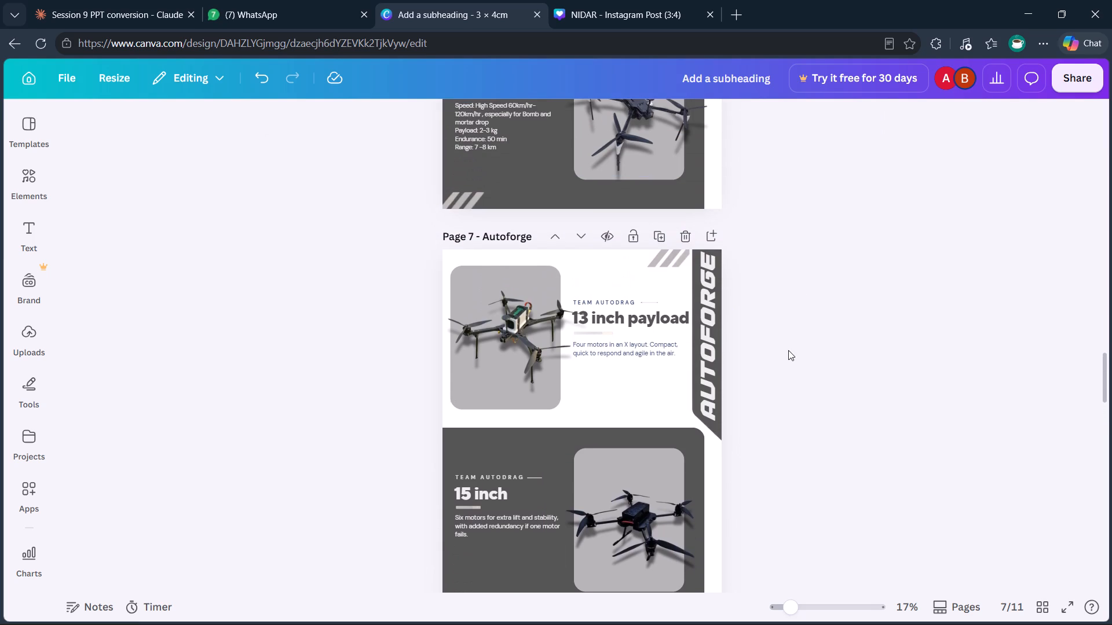
scroll(788, 350, up, 2)
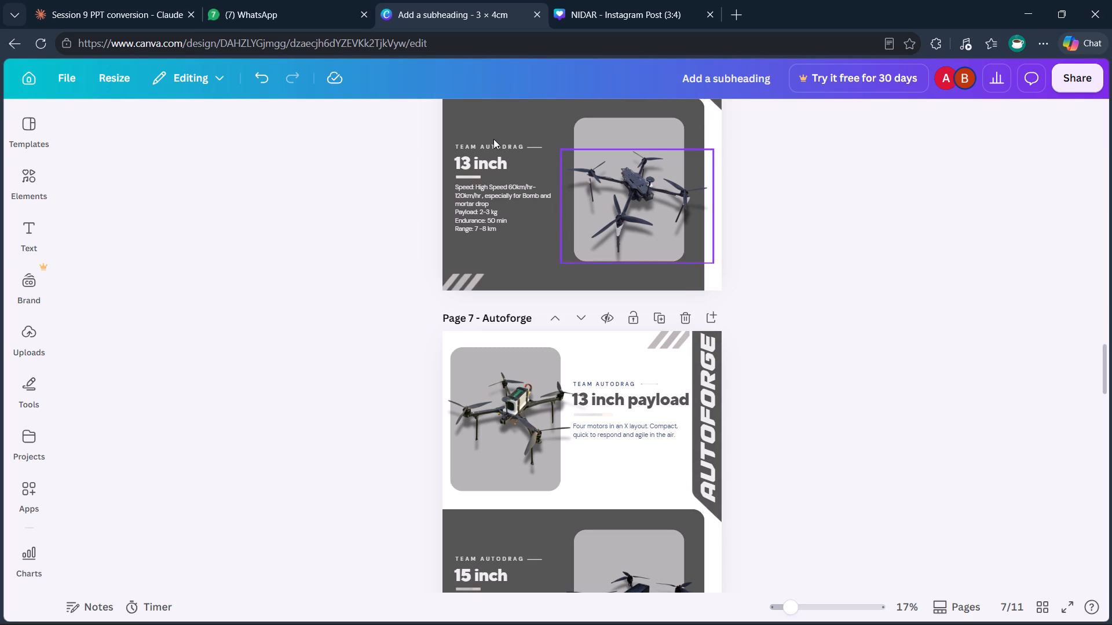
scroll(493, 151, up, 1)
scroll(487, 225, left, 1)
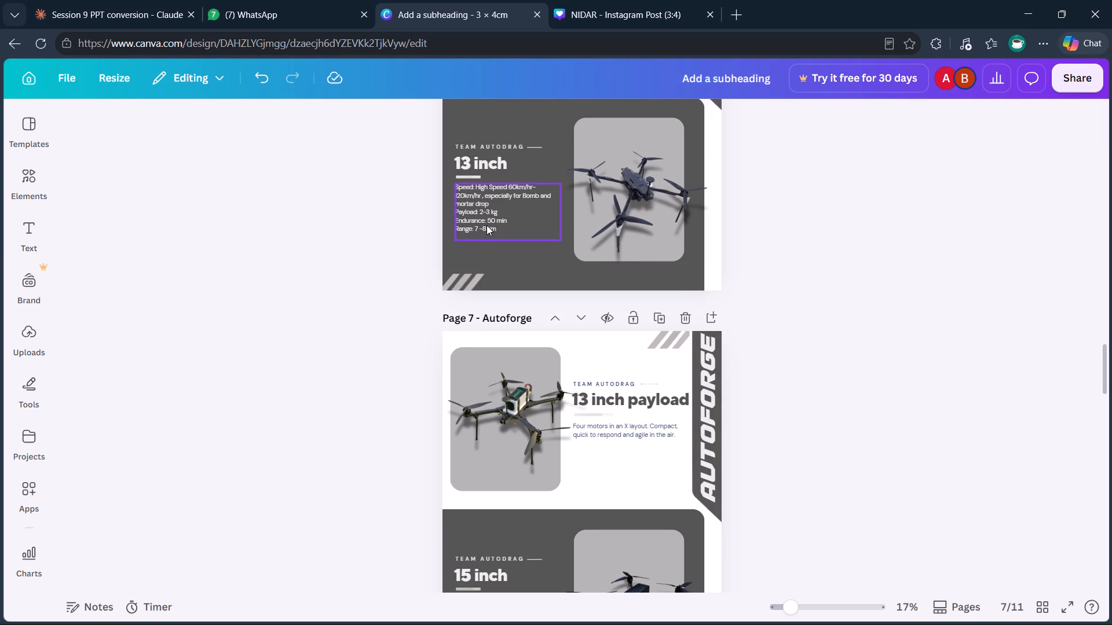
scroll(487, 225, left, 1)
scroll(393, 295, right, 1)
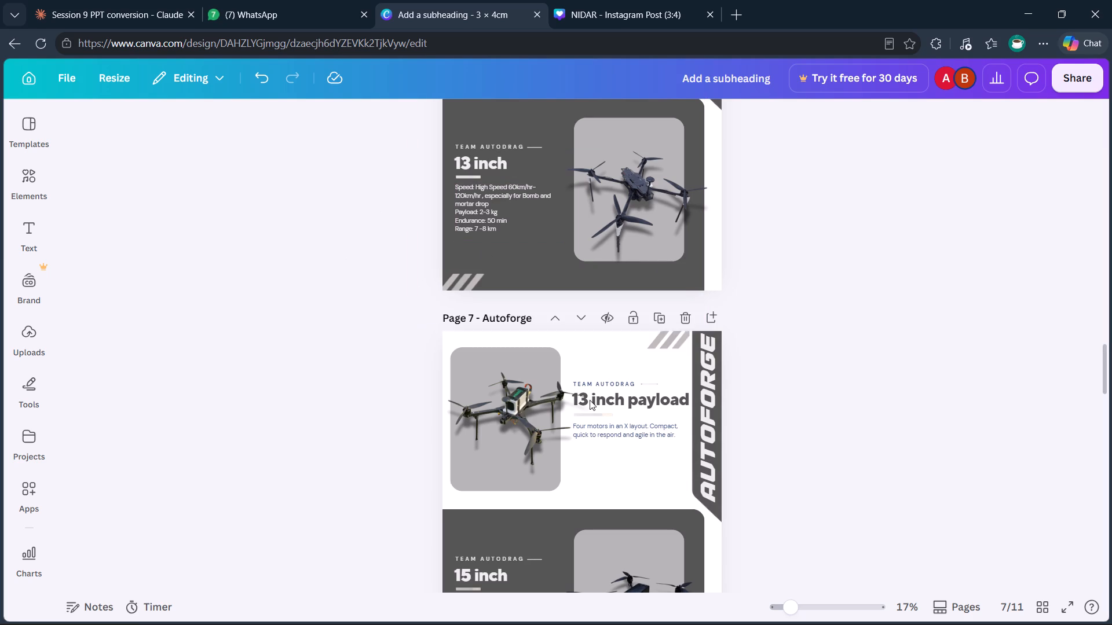
scroll(590, 400, right, 1)
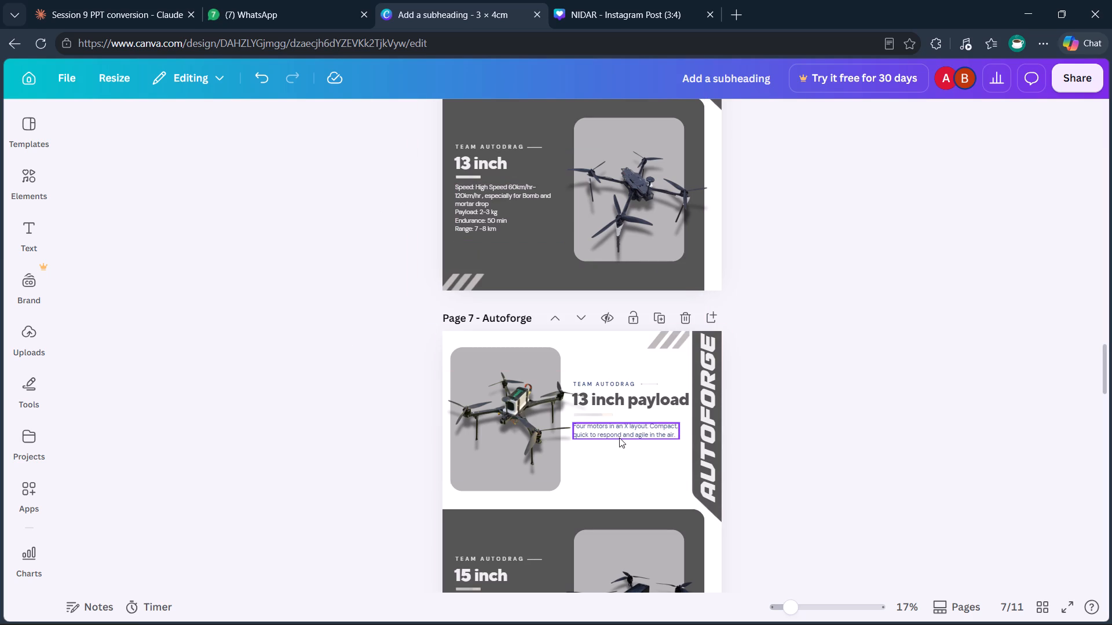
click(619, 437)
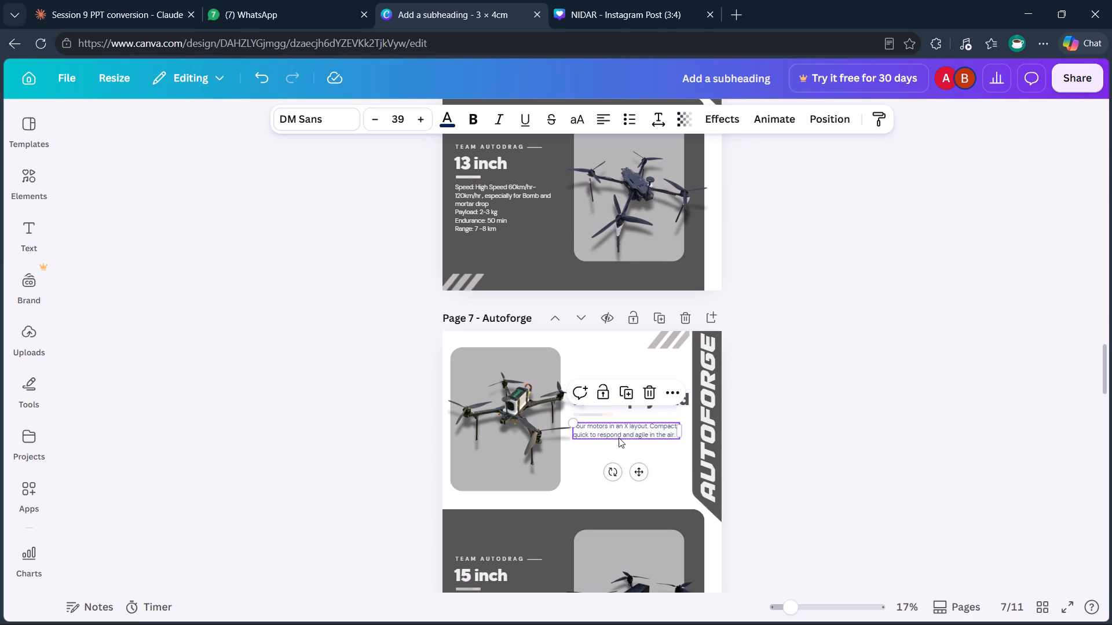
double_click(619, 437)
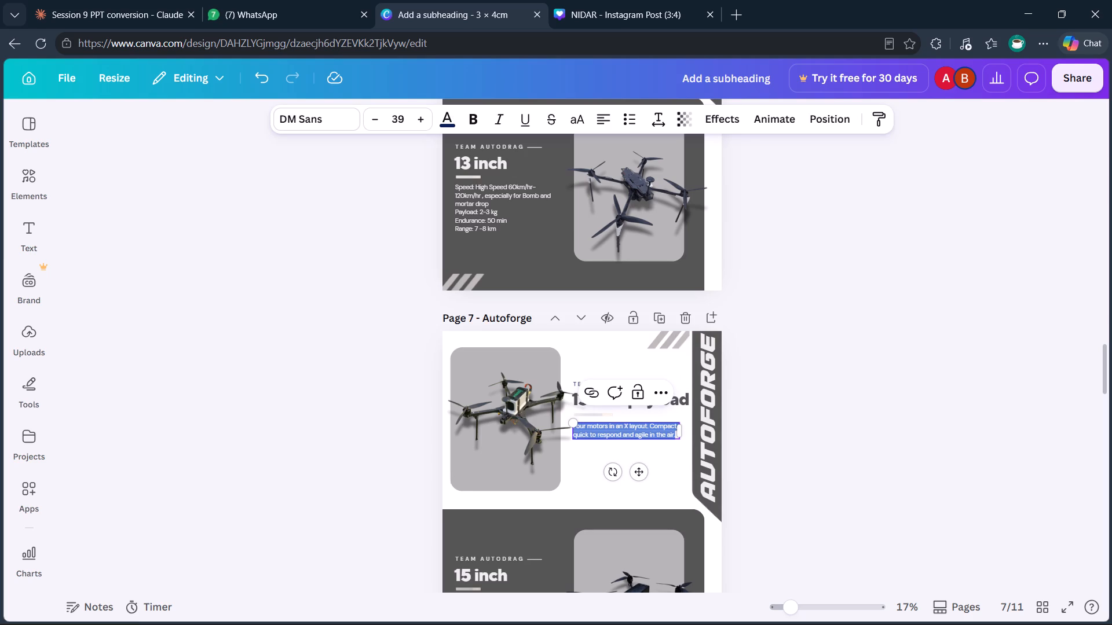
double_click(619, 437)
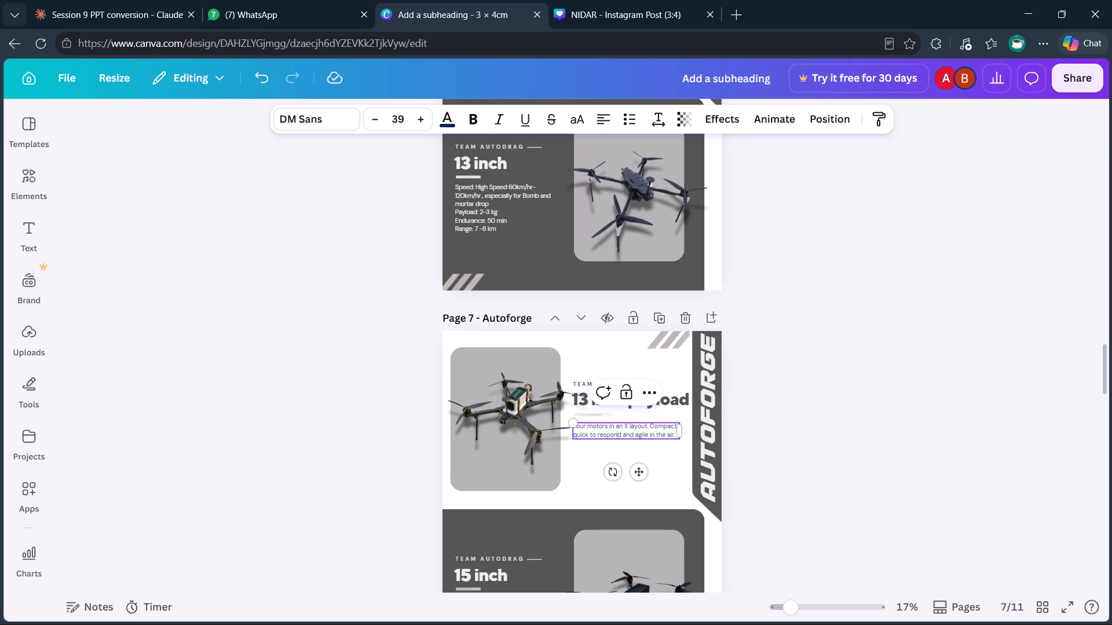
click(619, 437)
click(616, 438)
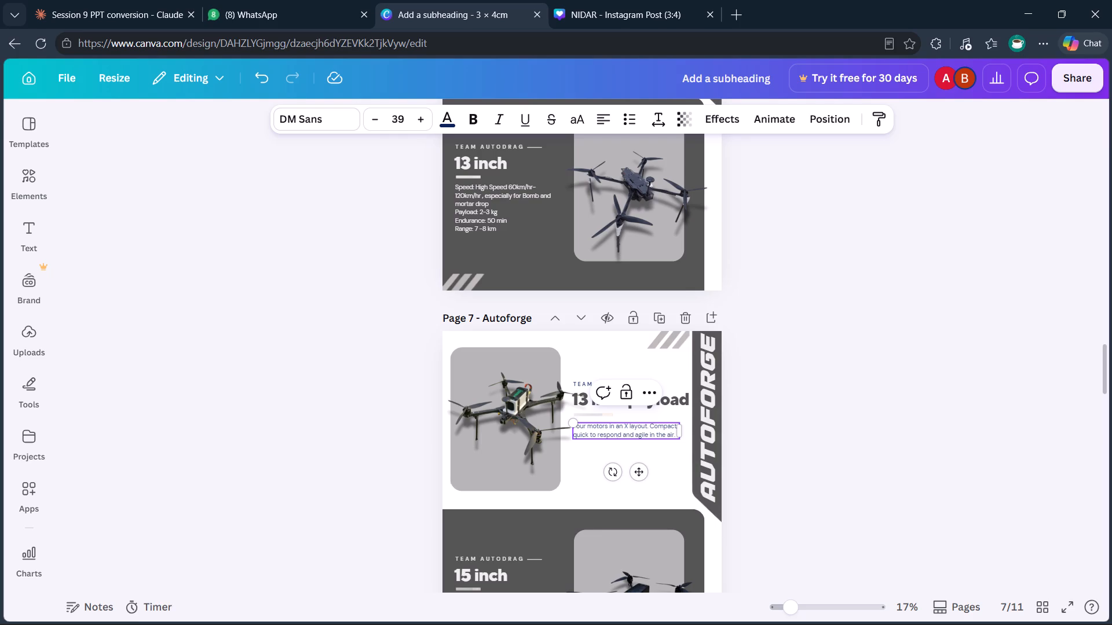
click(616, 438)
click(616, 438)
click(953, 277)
Review the drone descriptions across the Autodrag and Autoforge pages, from page 1 through page 7.
scroll(847, 229, up, 5)
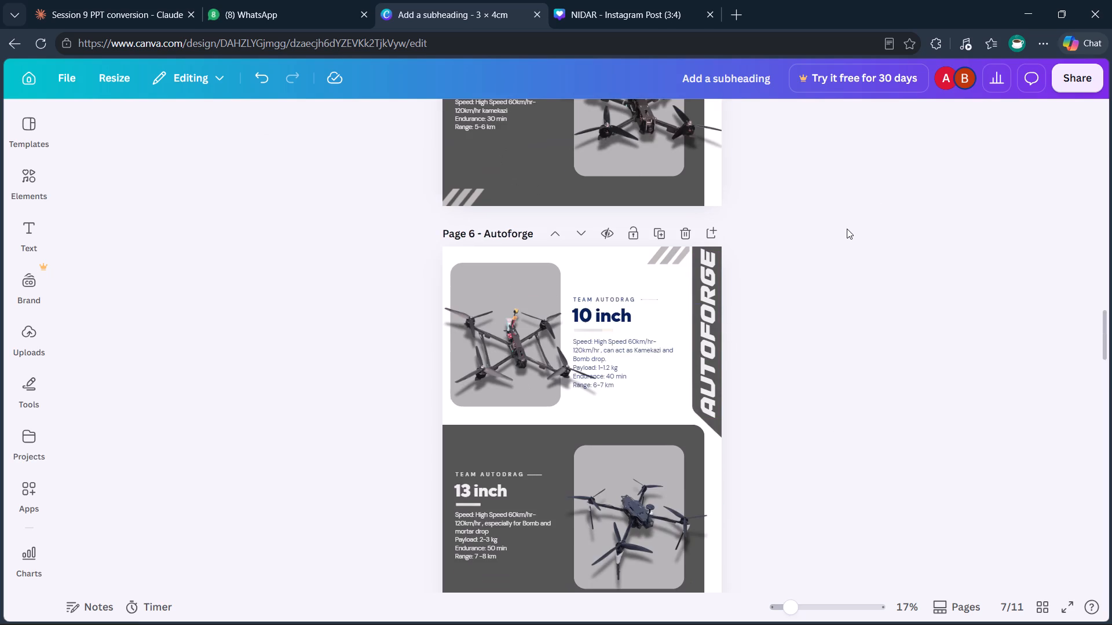
scroll(824, 185, up, 12)
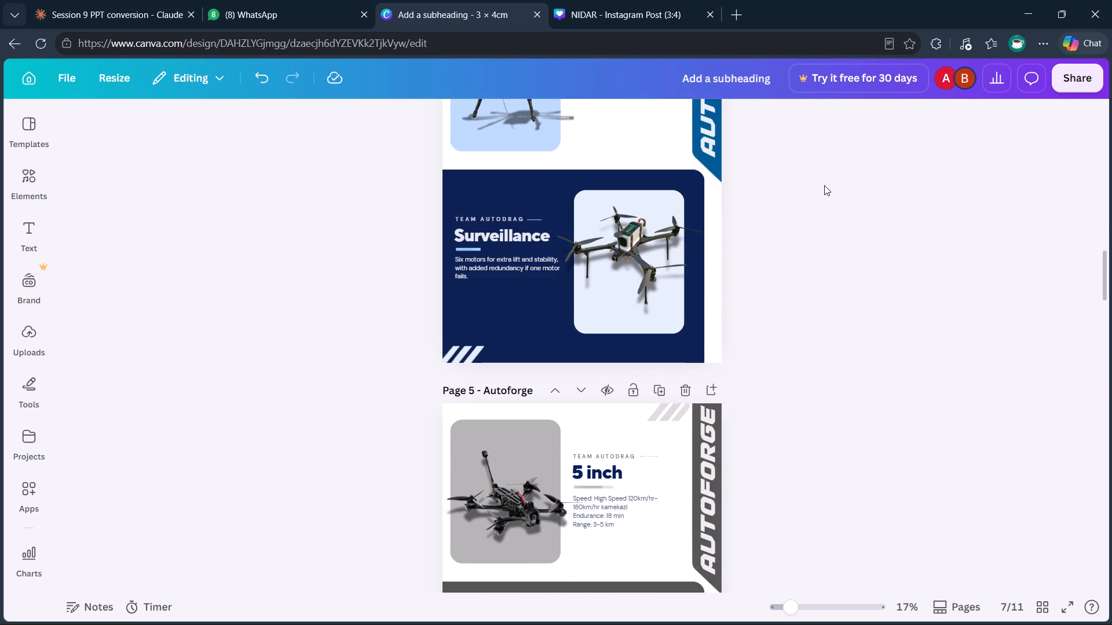
scroll(759, 204, up, 14)
scroll(759, 204, down, 1)
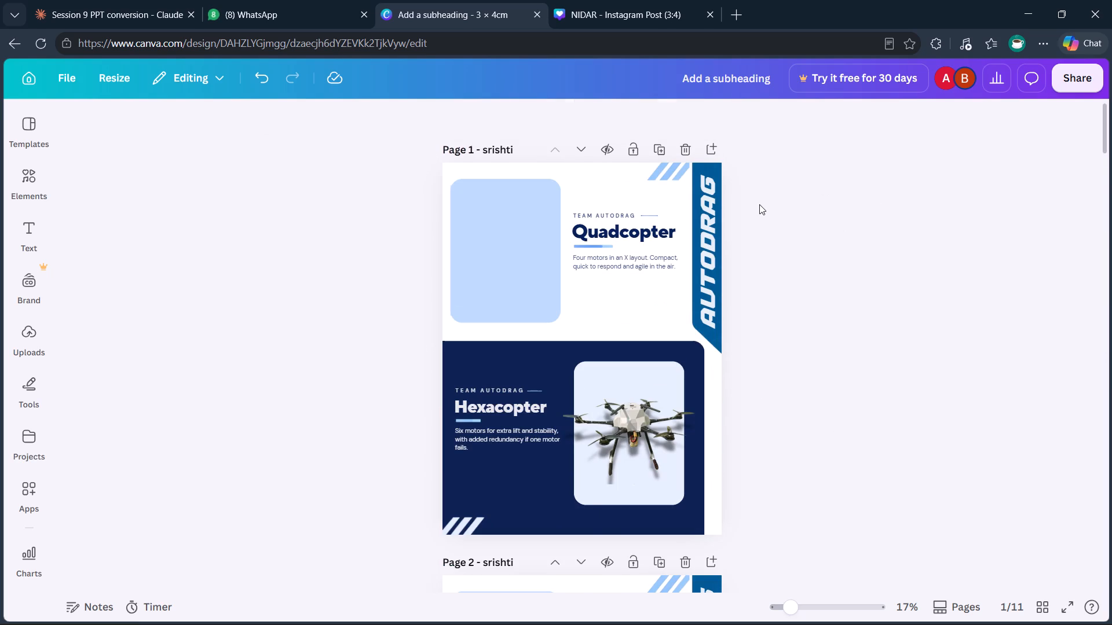
scroll(759, 204, down, 4)
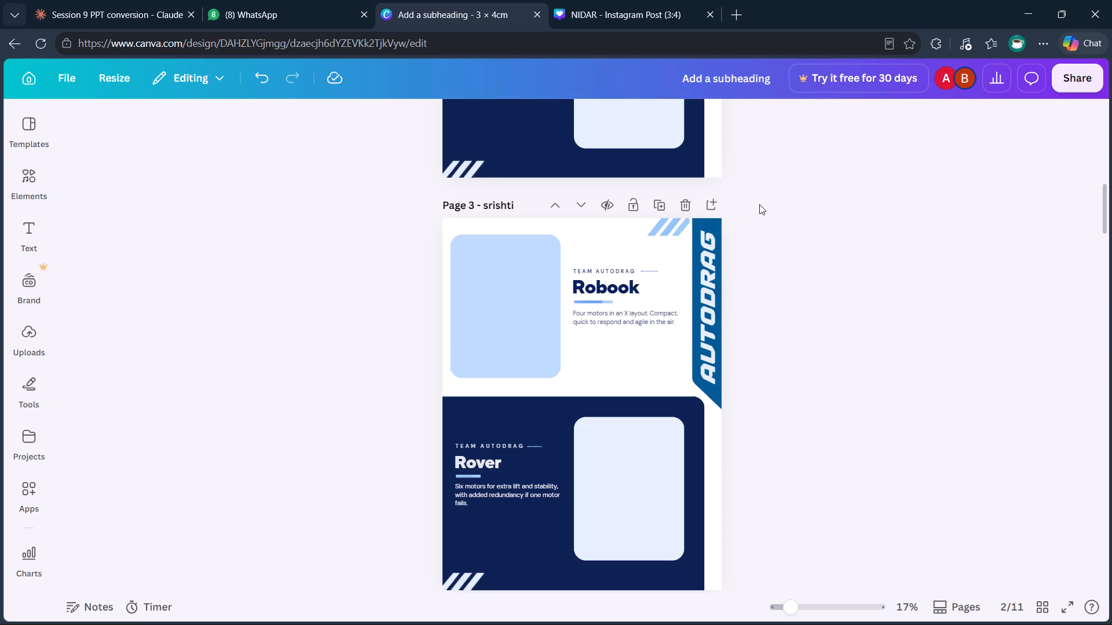
scroll(759, 204, down, 2)
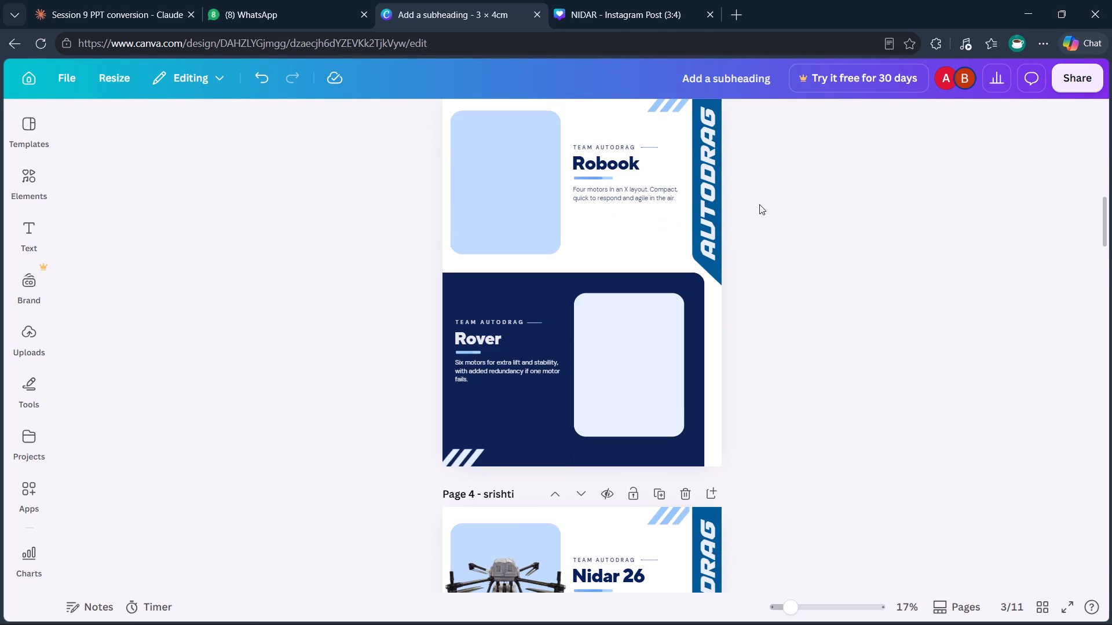
click(777, 361)
scroll(777, 361, down, 1)
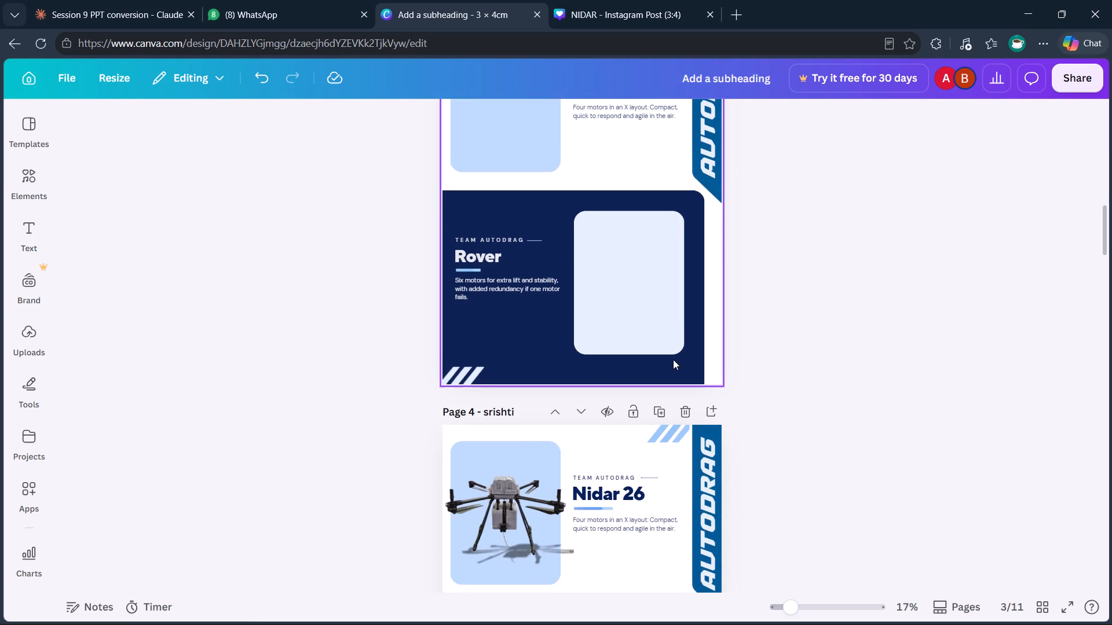
scroll(673, 359, down, 5)
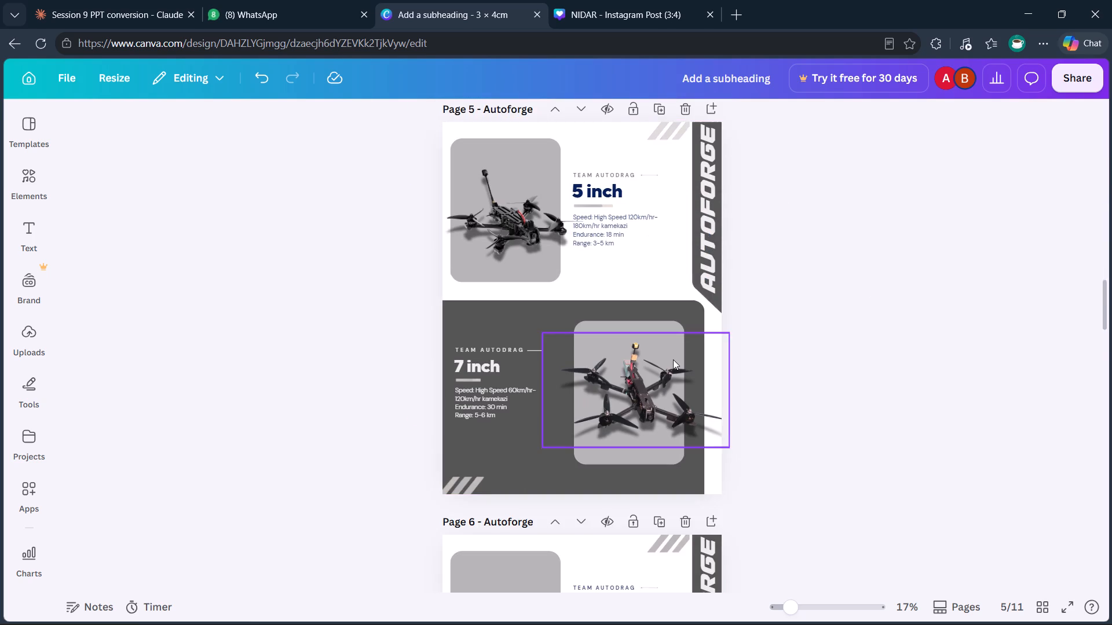
scroll(673, 359, down, 3)
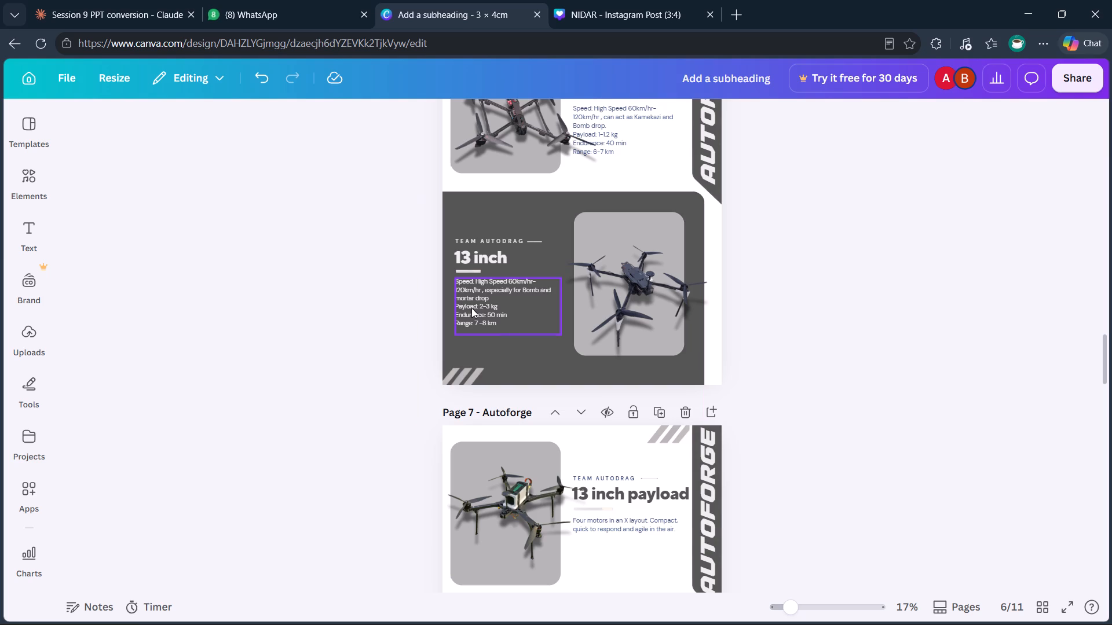
Replace the 13 inch payload drone's description on page 7 with a copy of the 13 inch drone's spec lines.
click(501, 325)
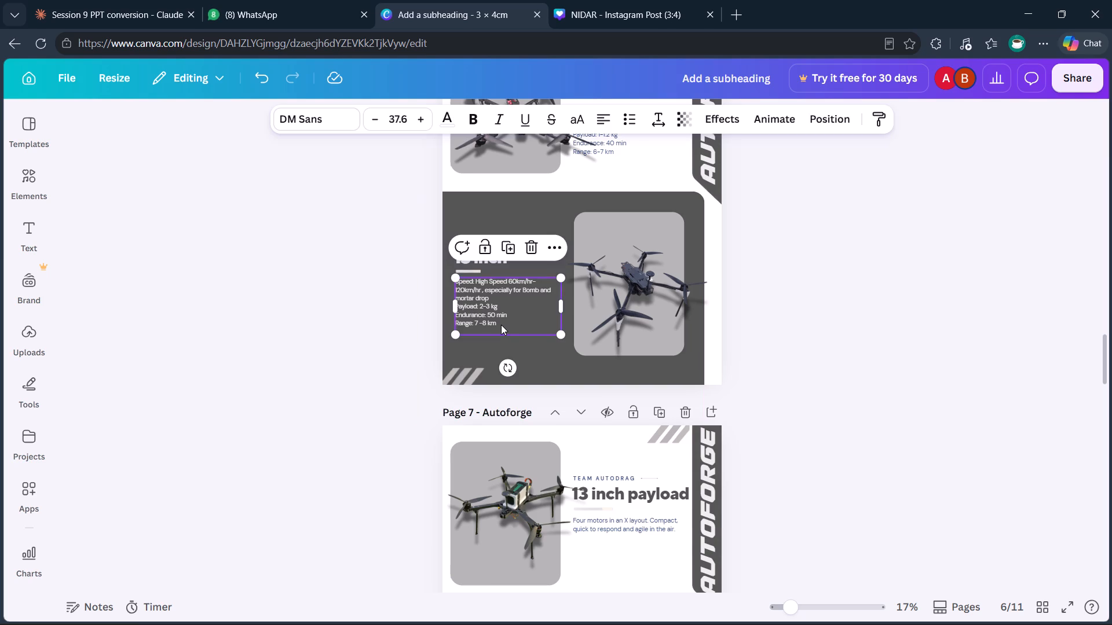
double_click(501, 325)
click(501, 325)
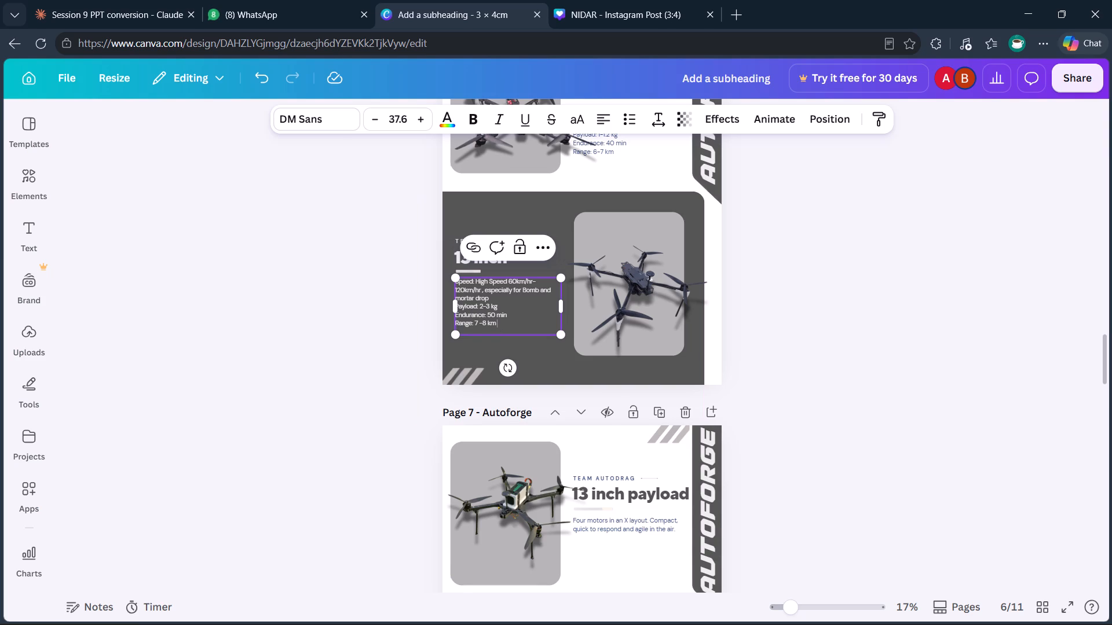
drag(501, 325, 456, 276)
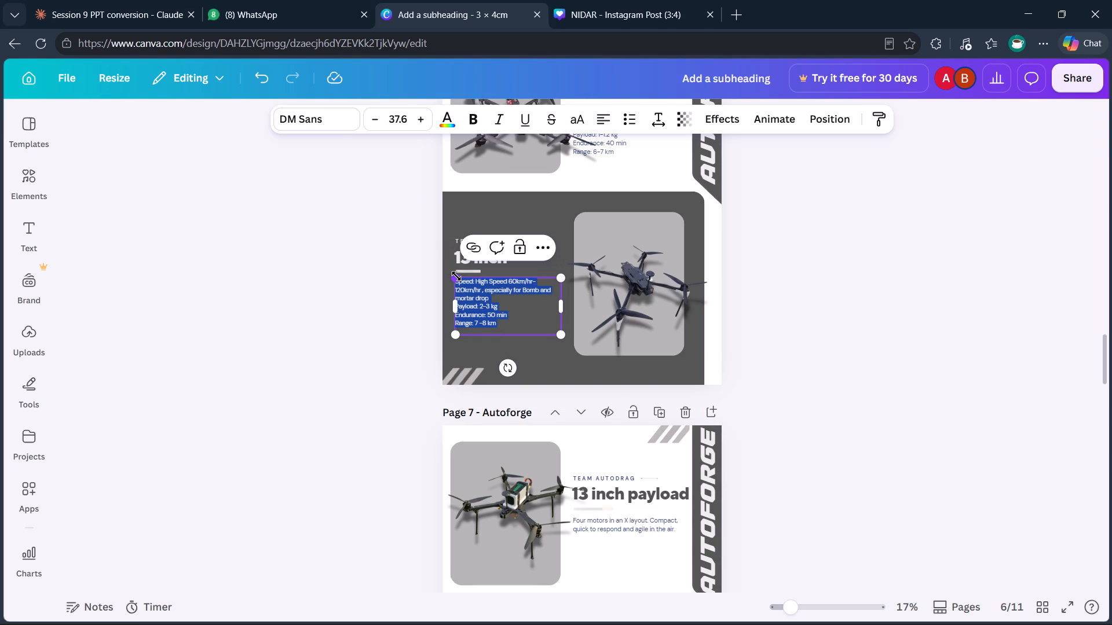
key(ctrl+c)
click(899, 337)
double_click(601, 527)
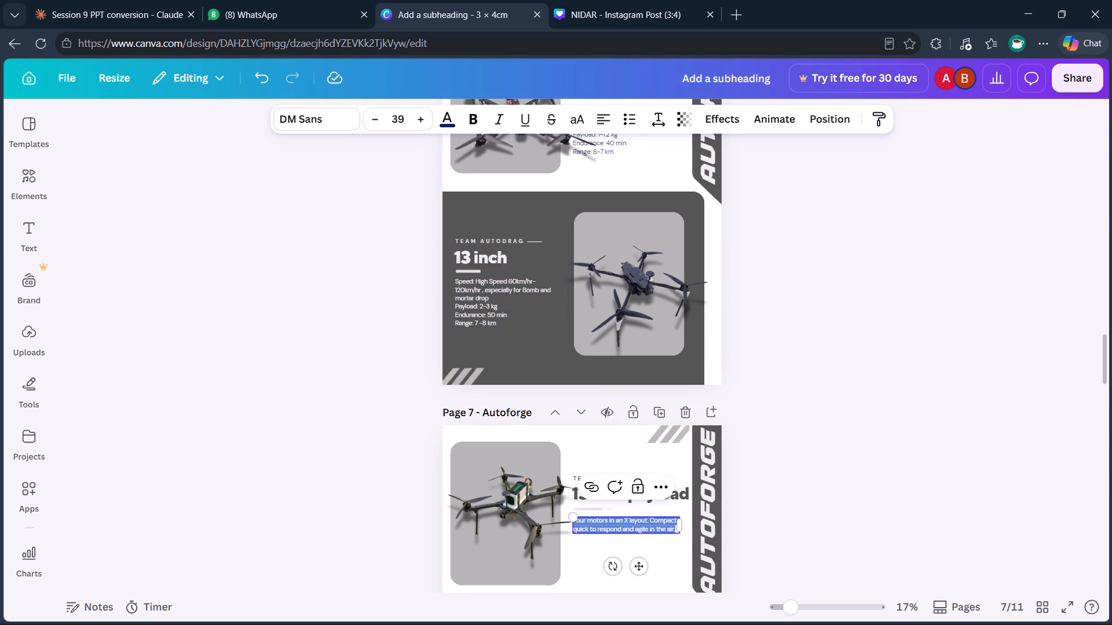
key(ctrl+v)
click(828, 494)
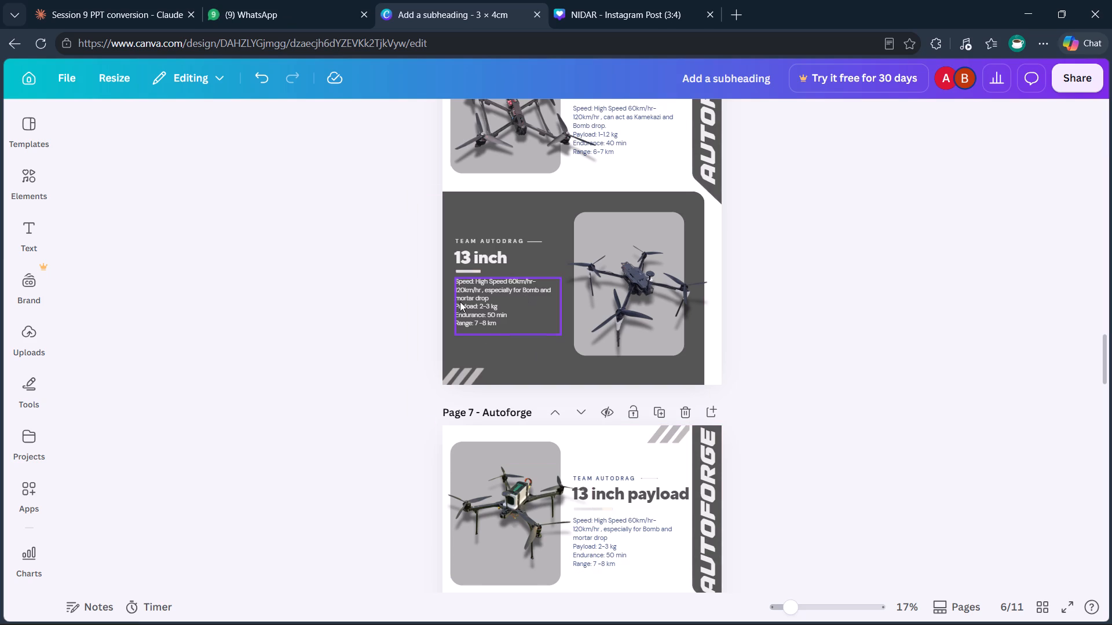
Remove ", especially for Bomb and mortar drop" from the 13 inch drone's speed line on page 6.
double_click(498, 302)
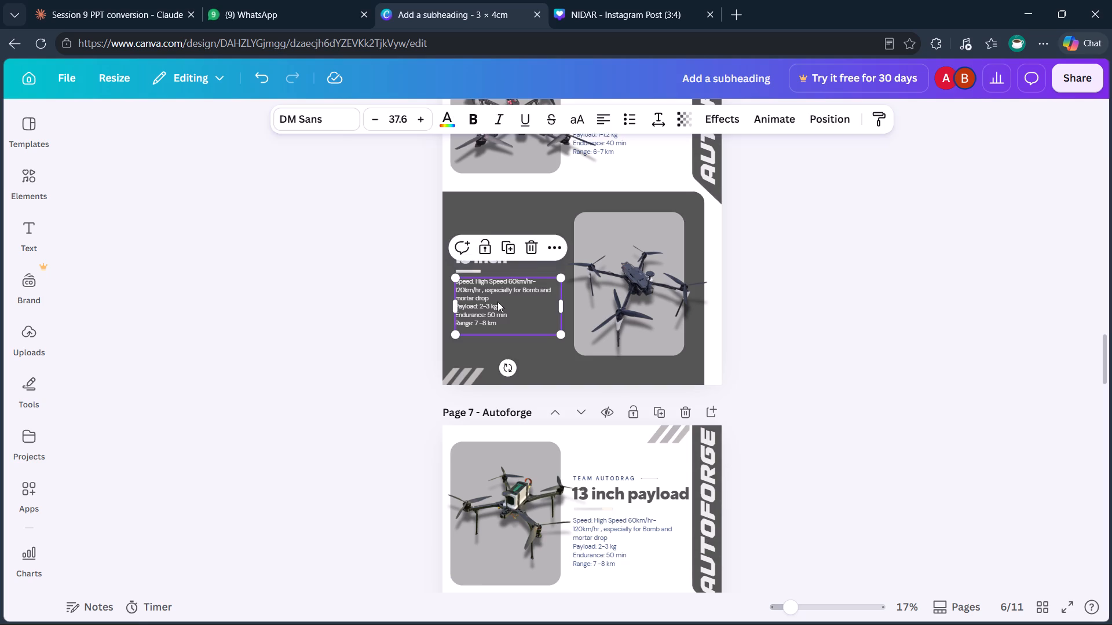
click(493, 297)
key(BackSpace)
key(BackSpace)
key(BackSpace)
key(BackSpace)
key(BackSpace)
key(BackSpace)
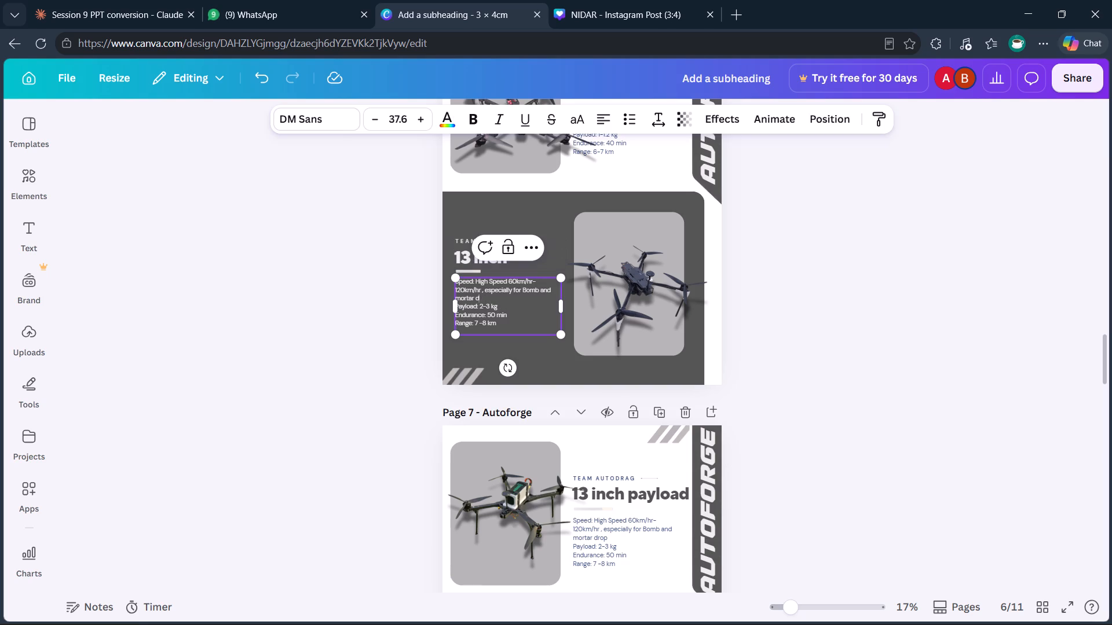
key(BackSpace)
key(BackSpace)
key(BackSpace)
key(BackSpace)
key(BackSpace)
key(BackSpace)
key(BackSpace)
key(BackSpace)
key(BackSpace)
key(BackSpace)
key(BackSpace)
key(BackSpace)
key(BackSpace)
key(BackSpace)
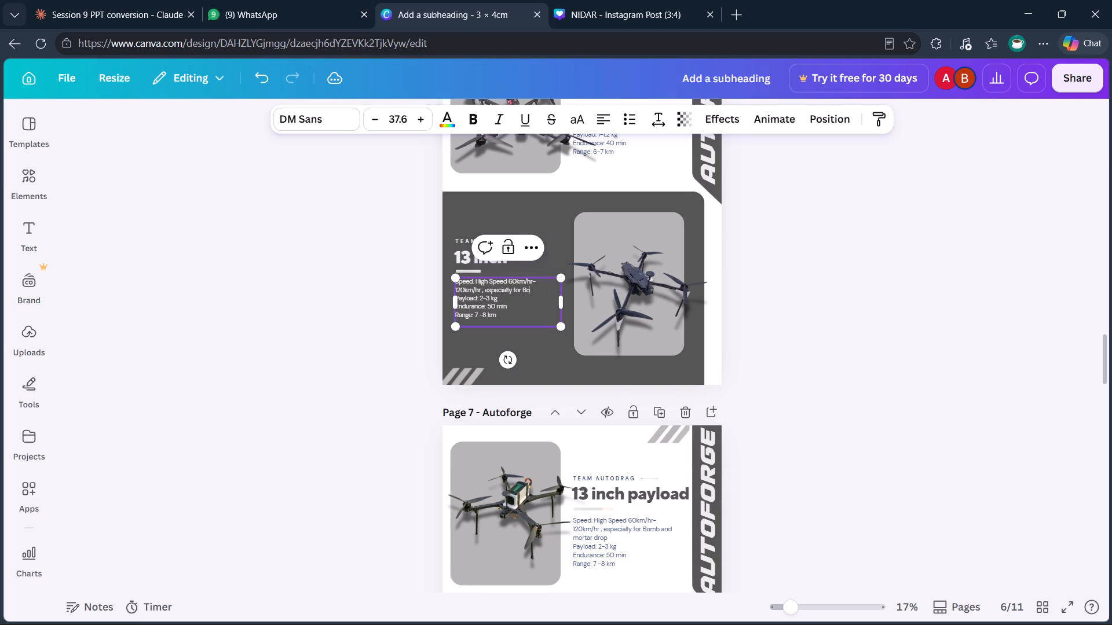
key(BackSpace)
key(BackSpace)
key(BackSpace)
key(BackSpace)
key(BackSpace)
key(BackSpace)
key(BackSpace)
key(BackSpace)
key(BackSpace)
key(BackSpace)
key(BackSpace)
key(BackSpace)
key(BackSpace)
key(BackSpace)
key(BackSpace)
key(BackSpace)
key(BackSpace)
key(BackSpace)
click(987, 402)
Copy the 13 inch payload drone's spec lines over the 15 inch drone's description on page 7.
scroll(787, 402, down, 1)
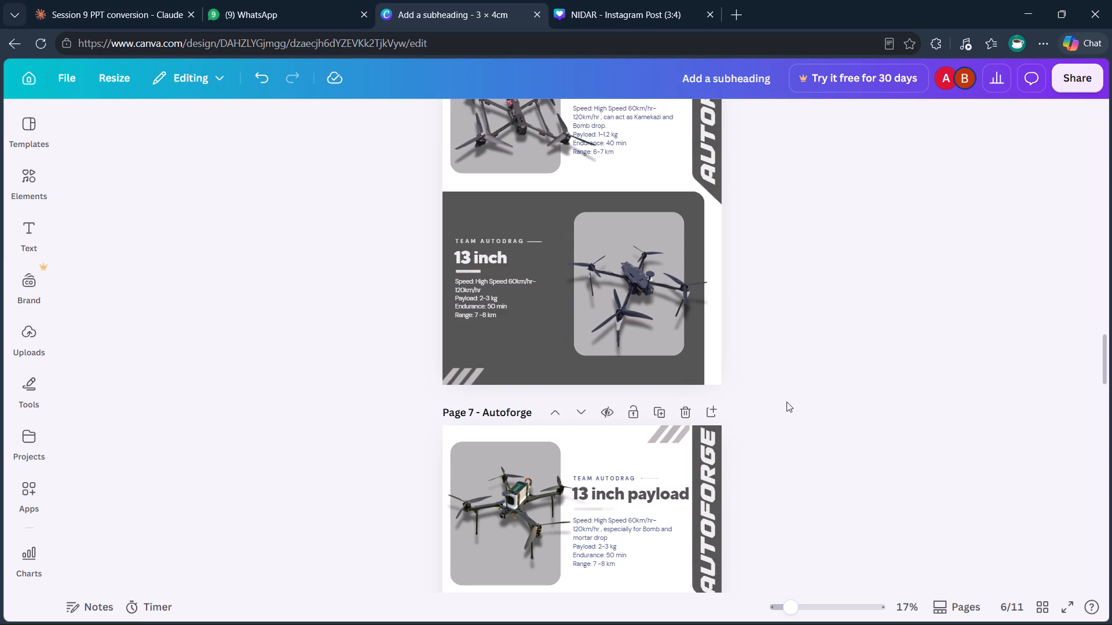
scroll(787, 402, down, 2)
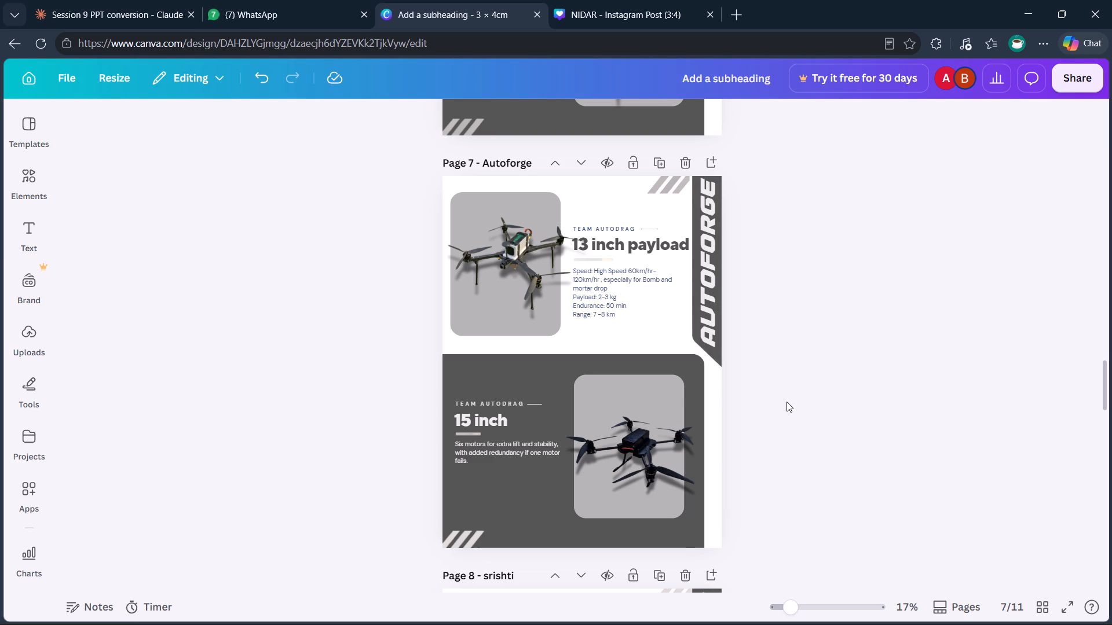
double_click(611, 306)
drag(616, 315, 570, 271)
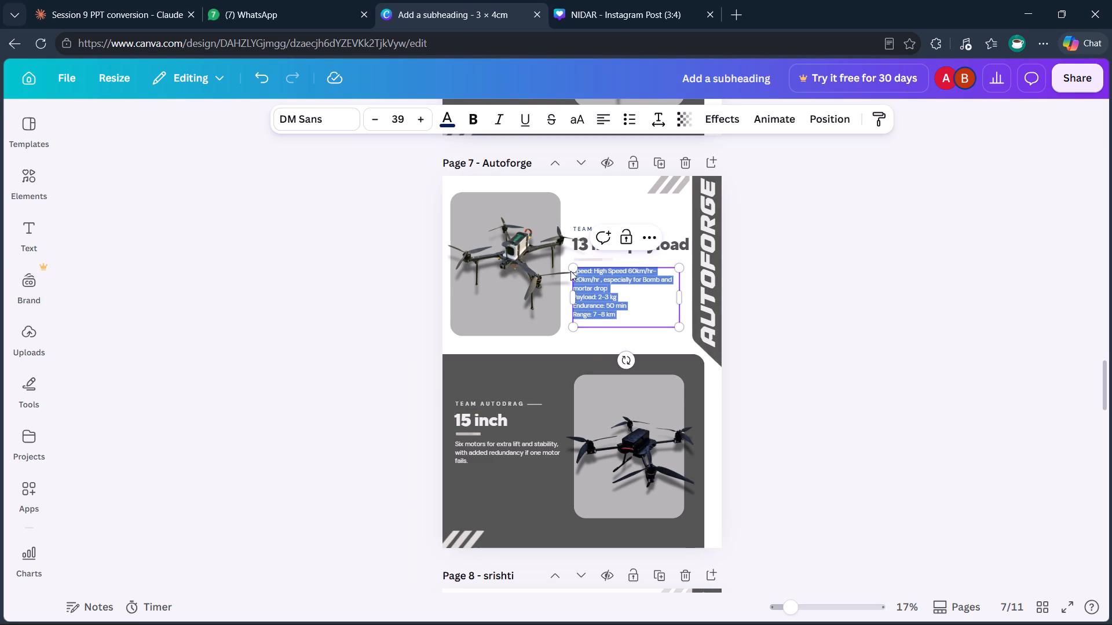
drag(570, 271, 568, 270)
key(ctrl+c)
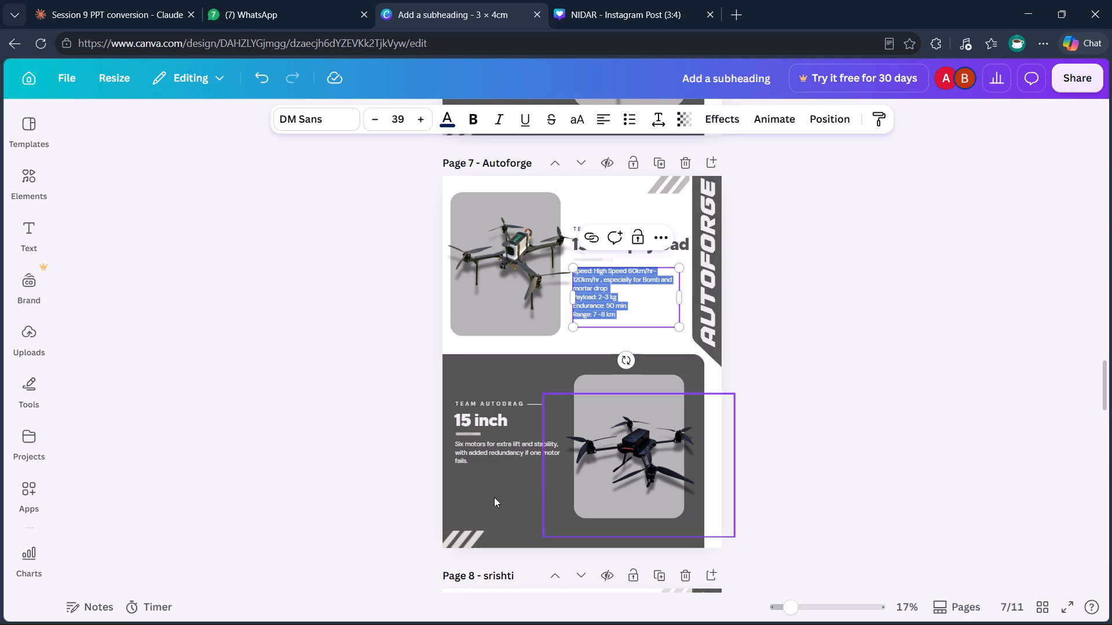
double_click(480, 448)
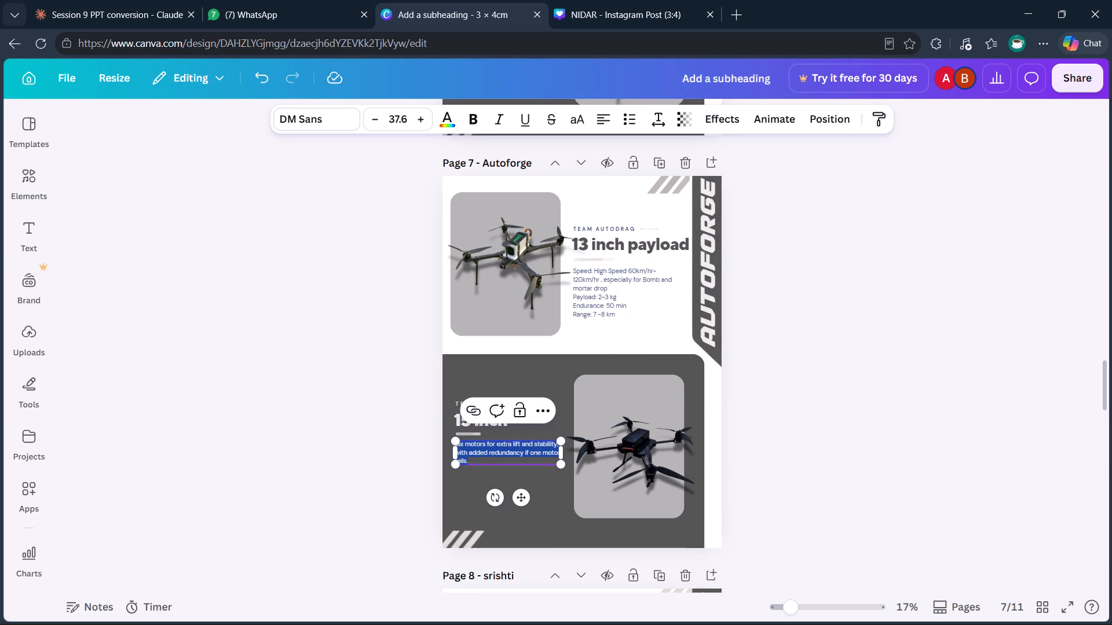